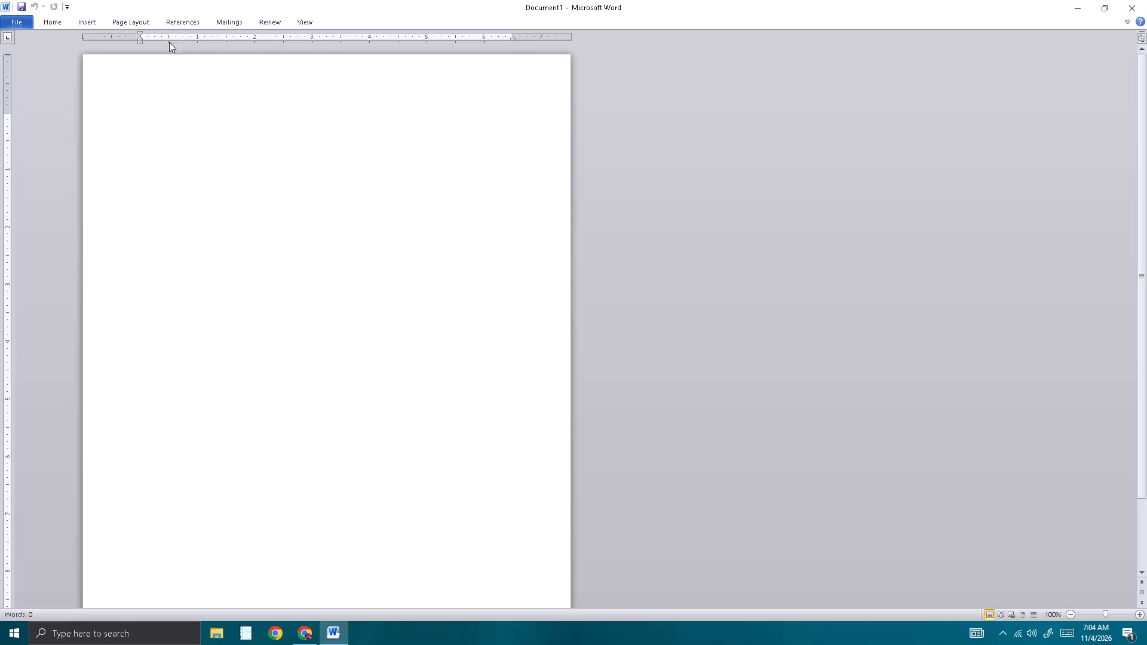
Switch to Chrome and search Google for kabir das.
click(310, 632)
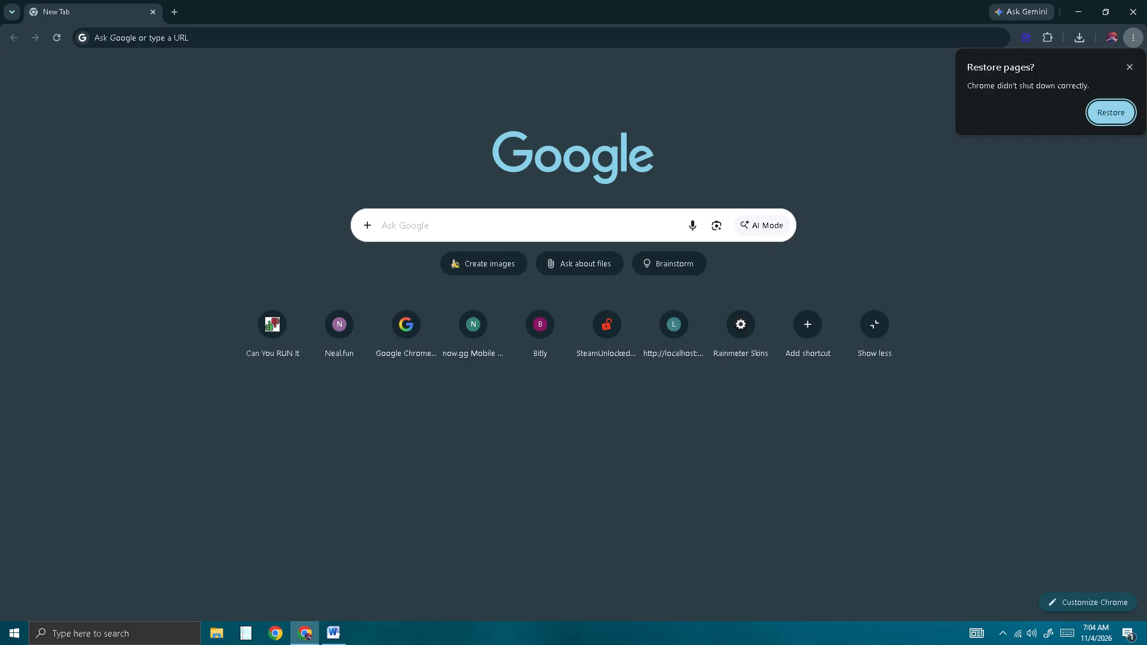
click(477, 229)
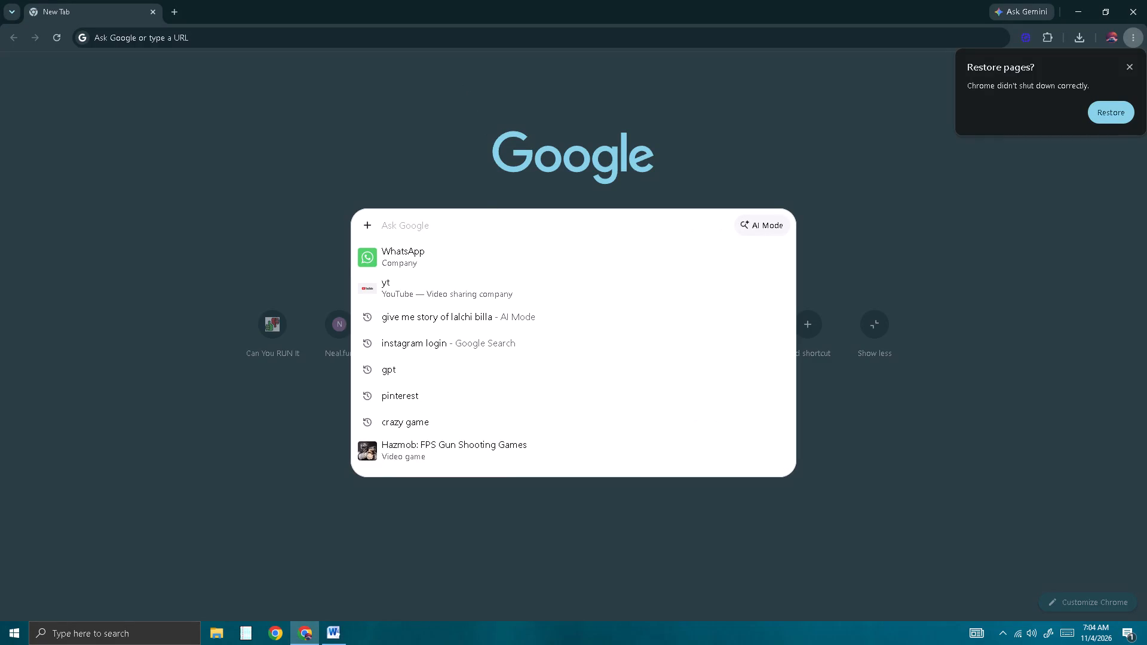
text(kabir g)
key(BackSpace)
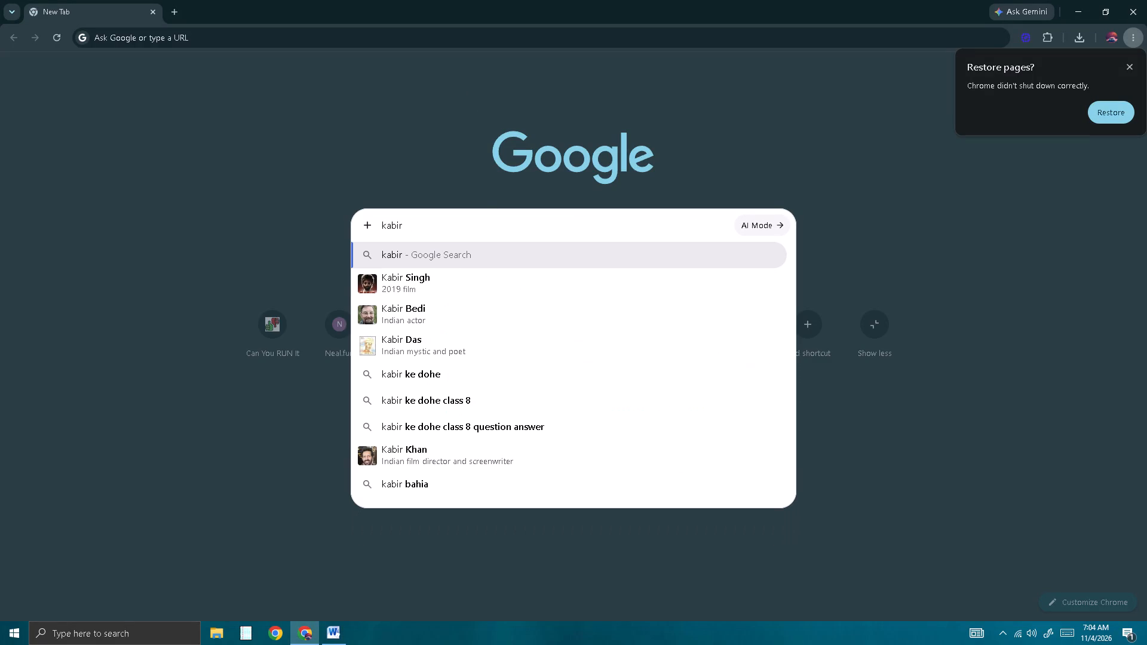
key(d)
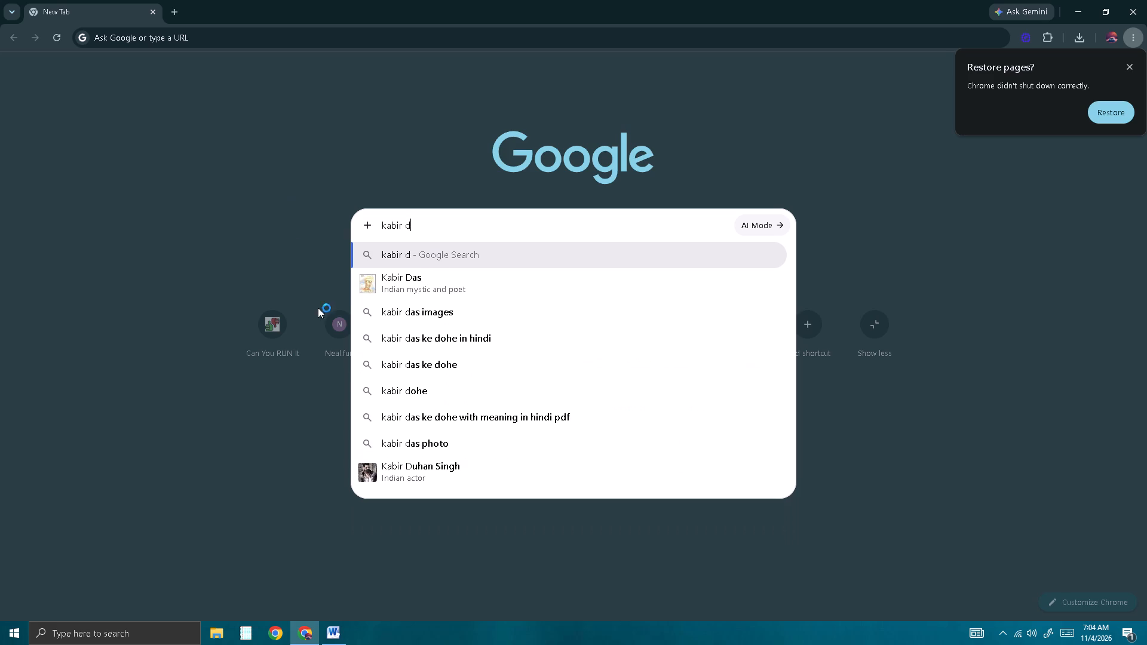
click(444, 284)
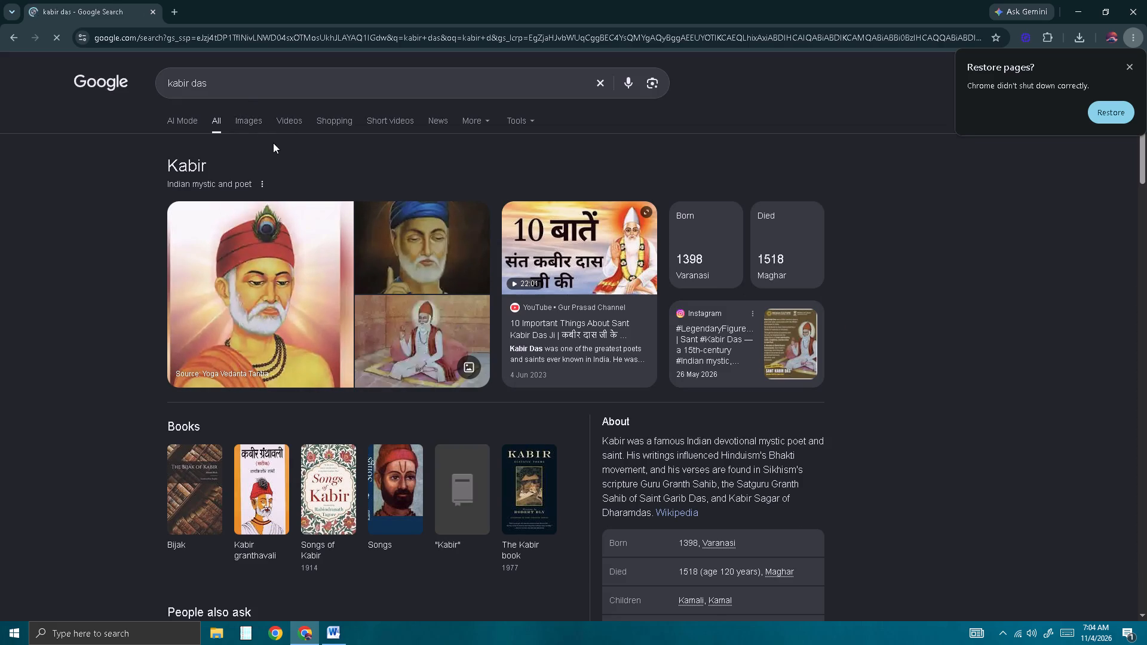
Find the Mint portrait of Kabir Das in a red turban among the image results and copy the image.
scroll(299, 149, down, 1)
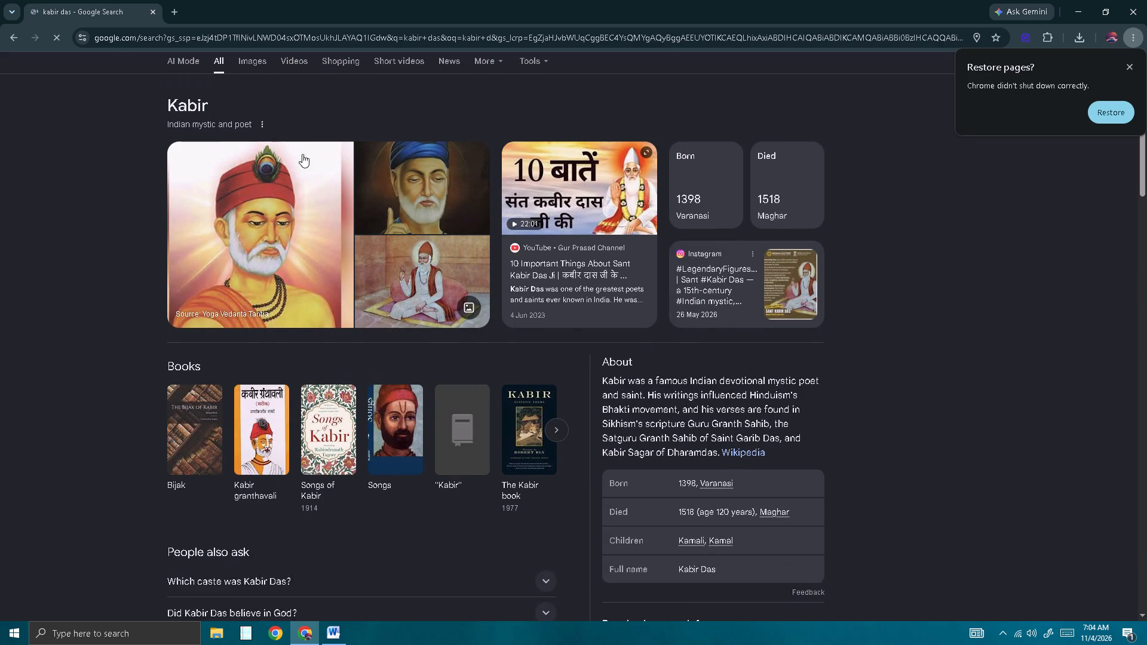
scroll(302, 154, down, 2)
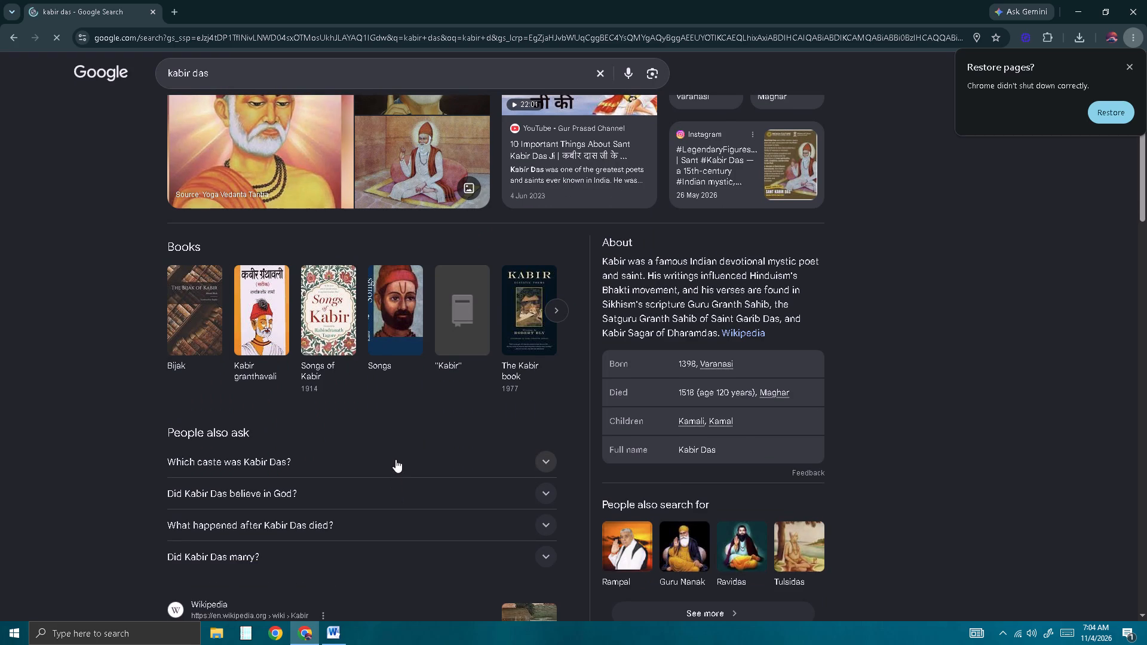
click(395, 459)
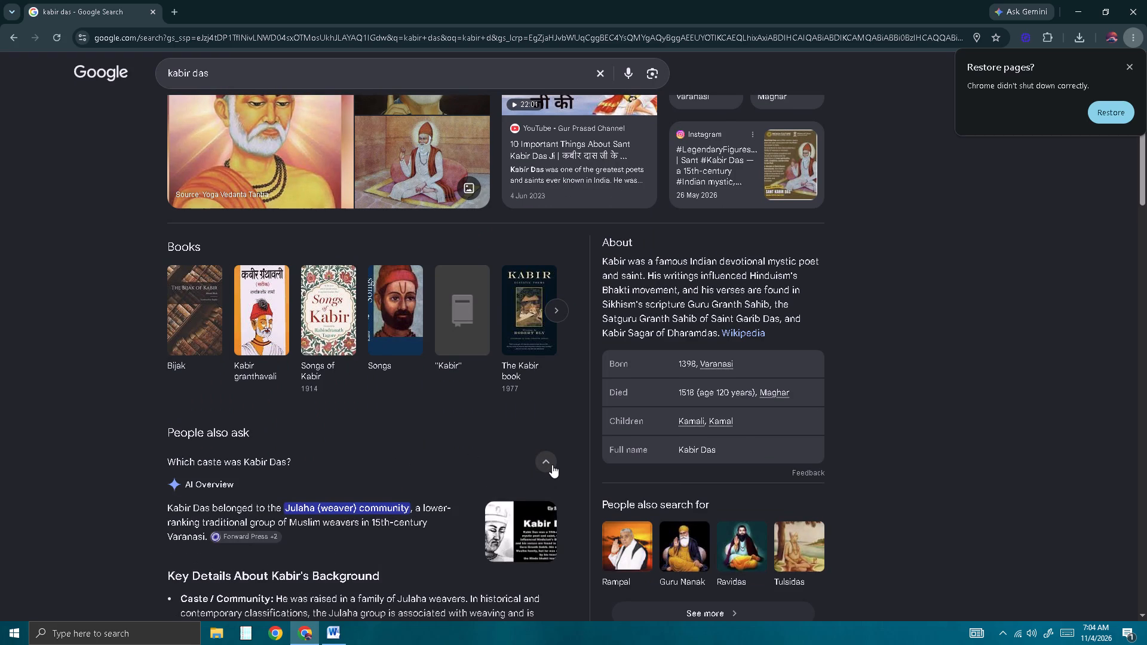
scroll(514, 454, up, 5)
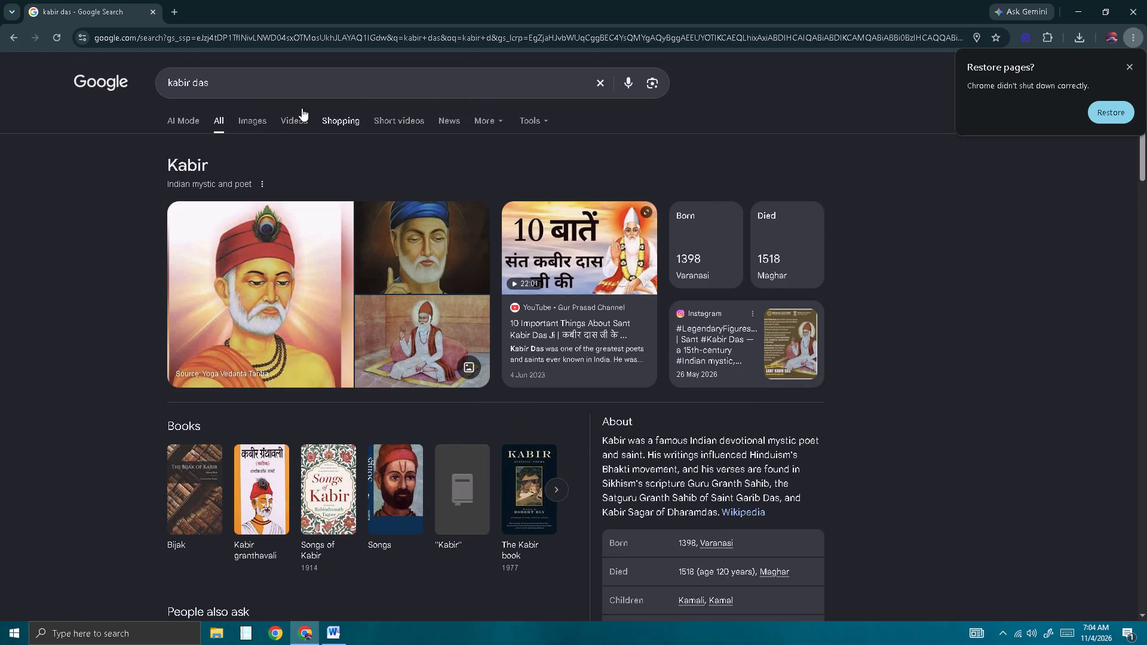
click(259, 114)
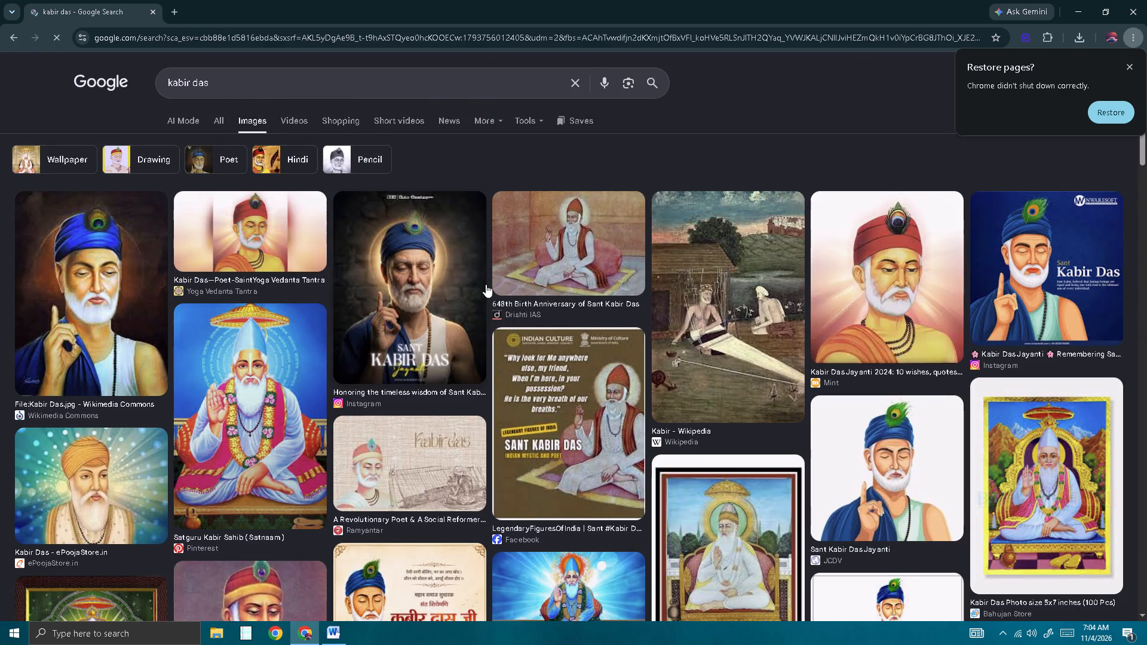
click(921, 294)
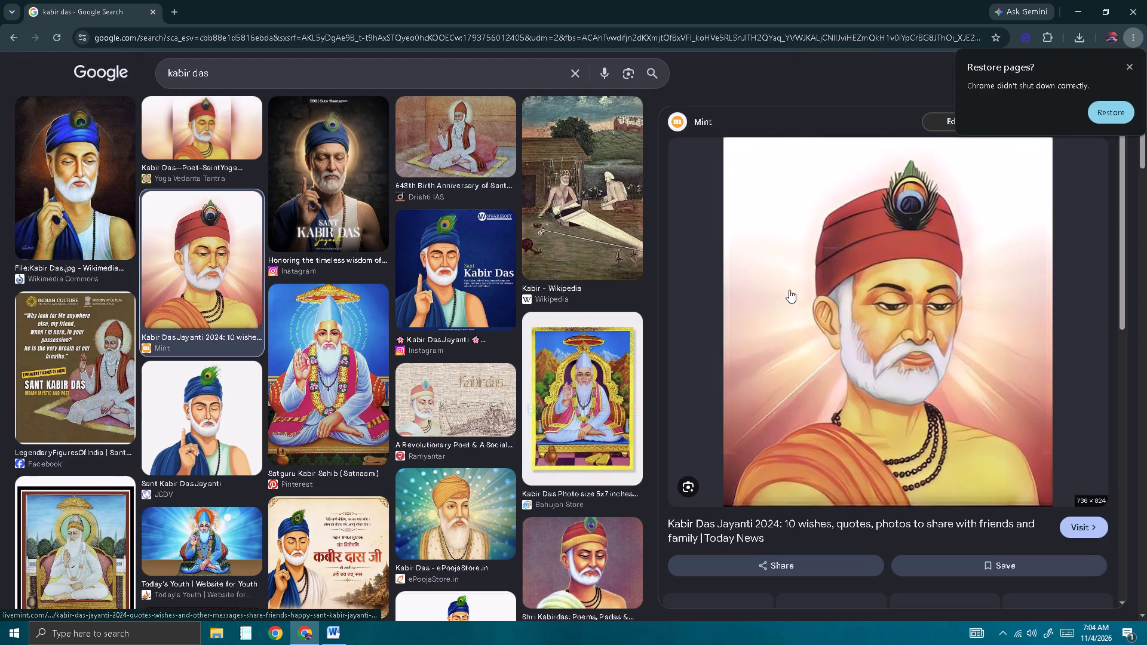
right_click(892, 304)
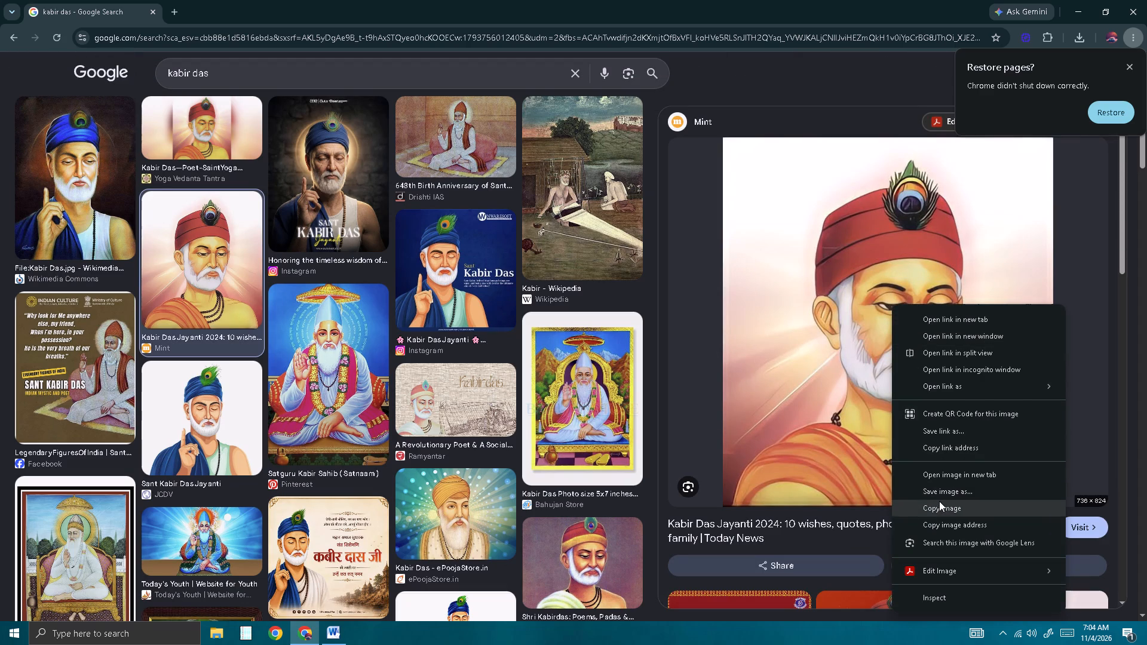
click(933, 506)
Switch to Word and paste the copied Kabir Das portrait into the blank document.
click(340, 644)
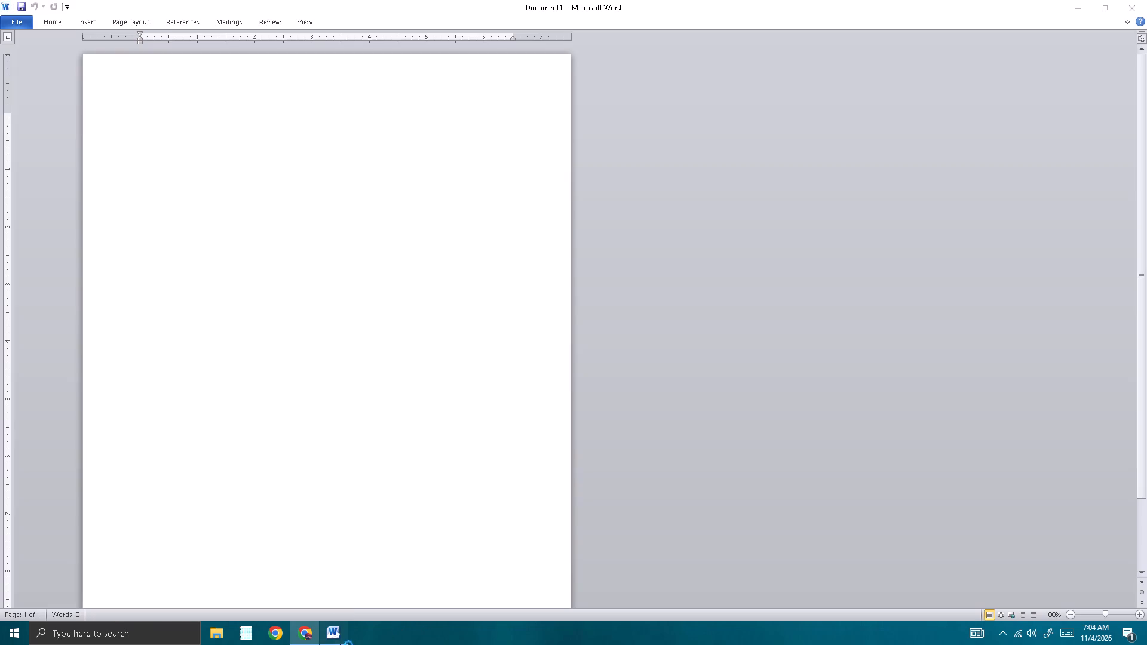
right_click(141, 136)
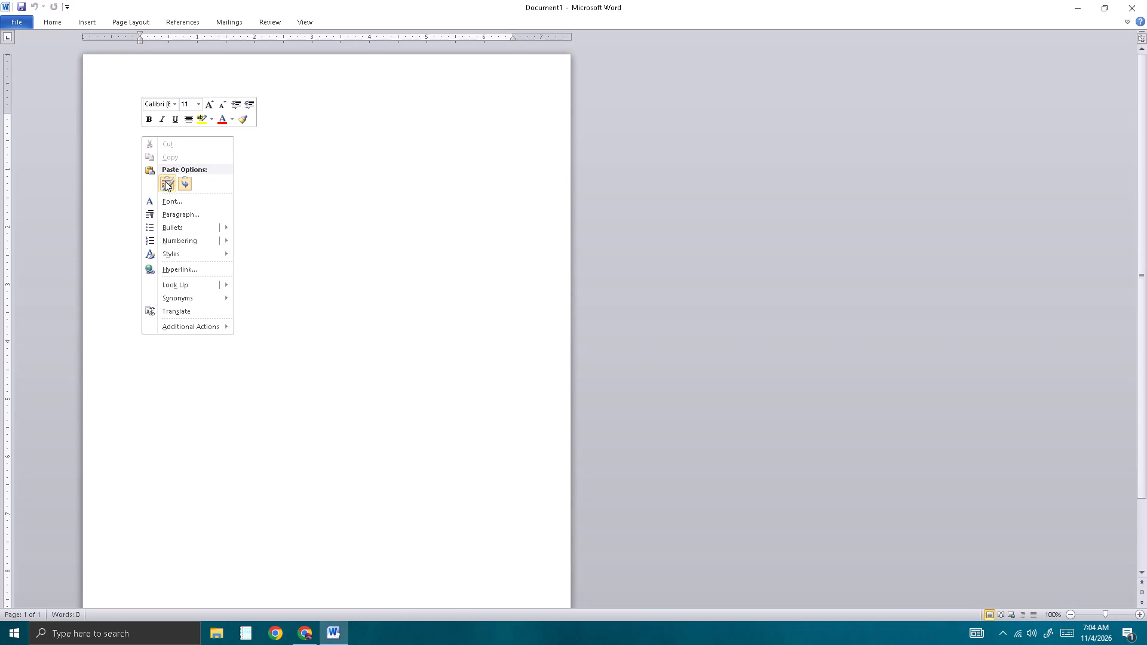
click(165, 181)
Change the text wrapping of the pasted Kabir Das portrait so it can be positioned freely on the page.
click(229, 285)
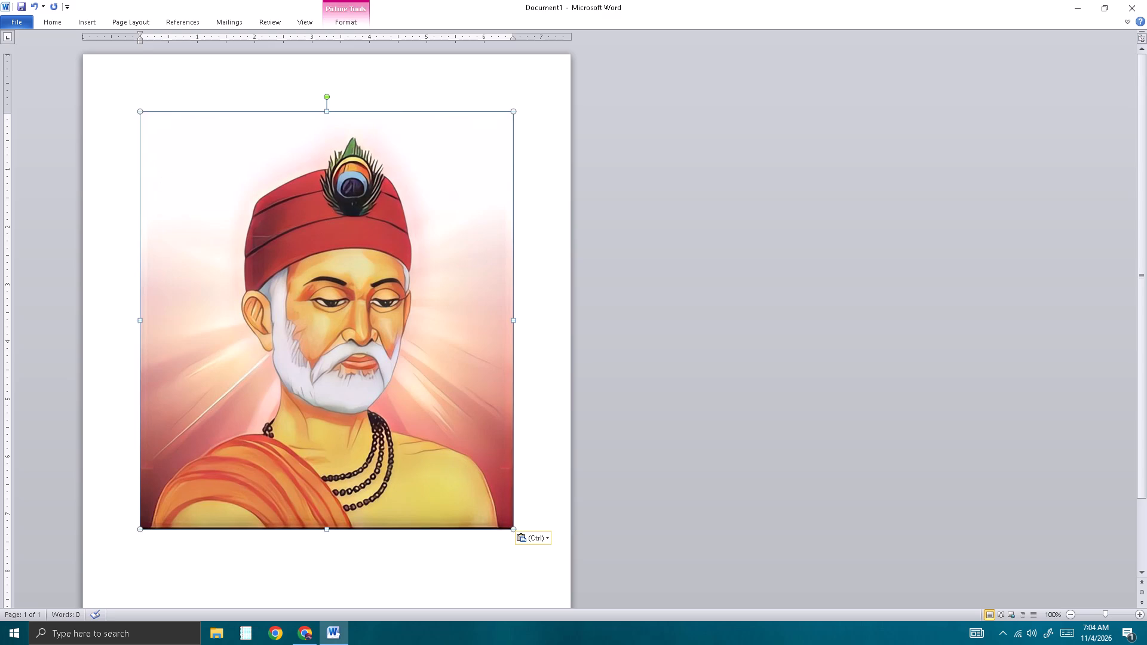
right_click(229, 285)
click(277, 470)
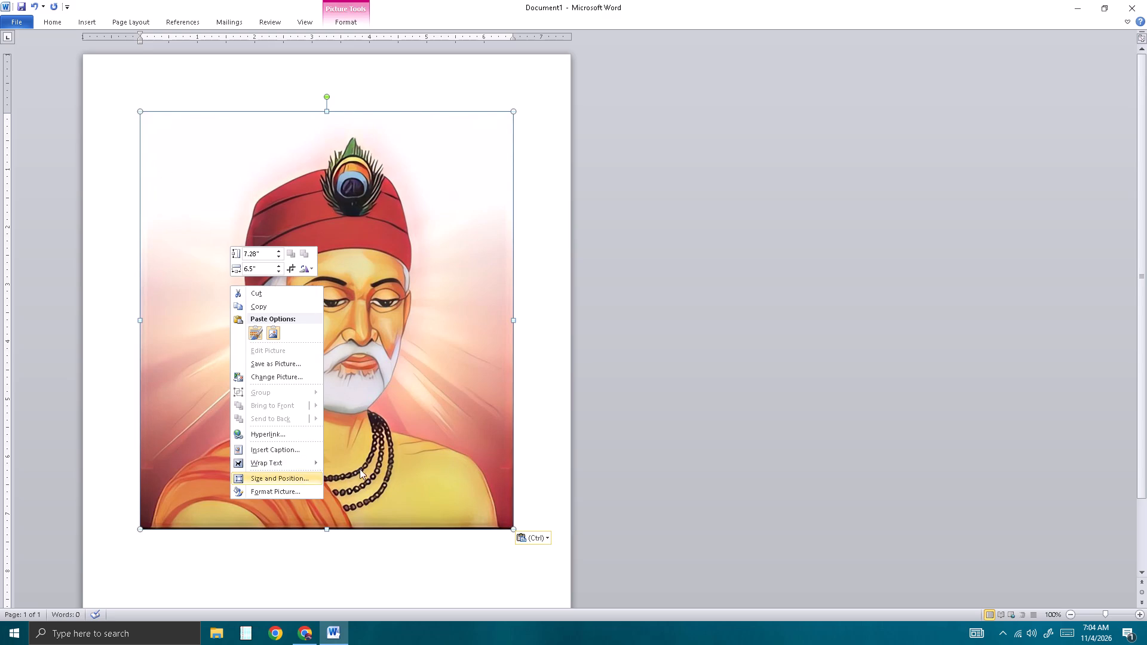
click(317, 466)
click(397, 550)
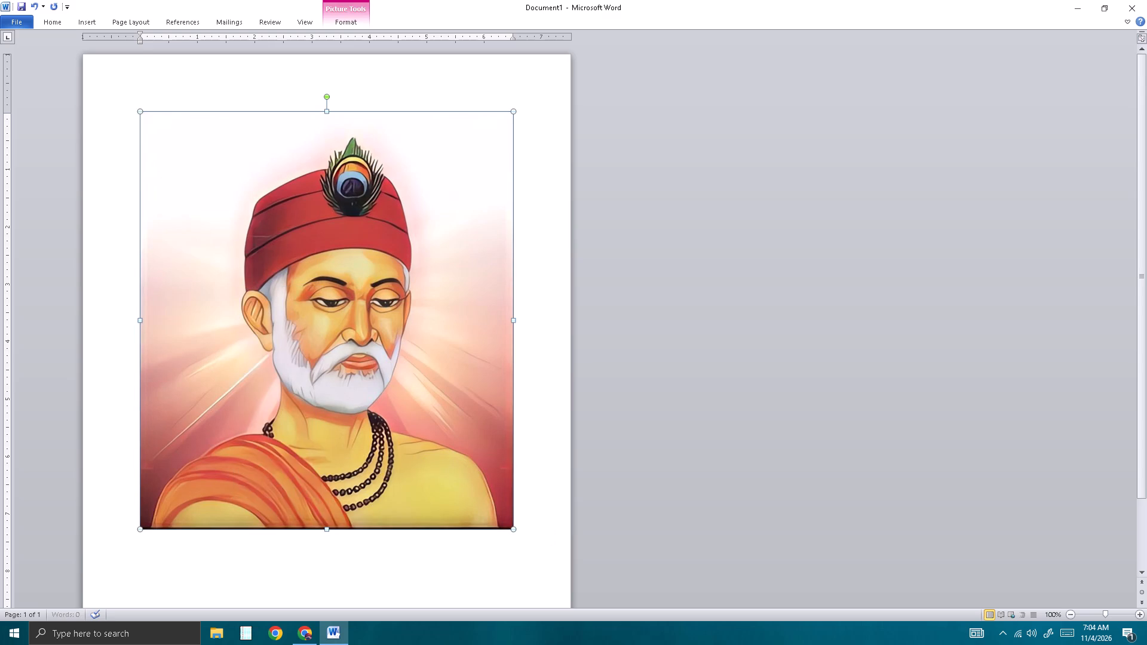
Move the Kabir Das portrait to the page's top-left corner and shrink it proportionally to about 2 inches wide.
drag(355, 352, 299, 296)
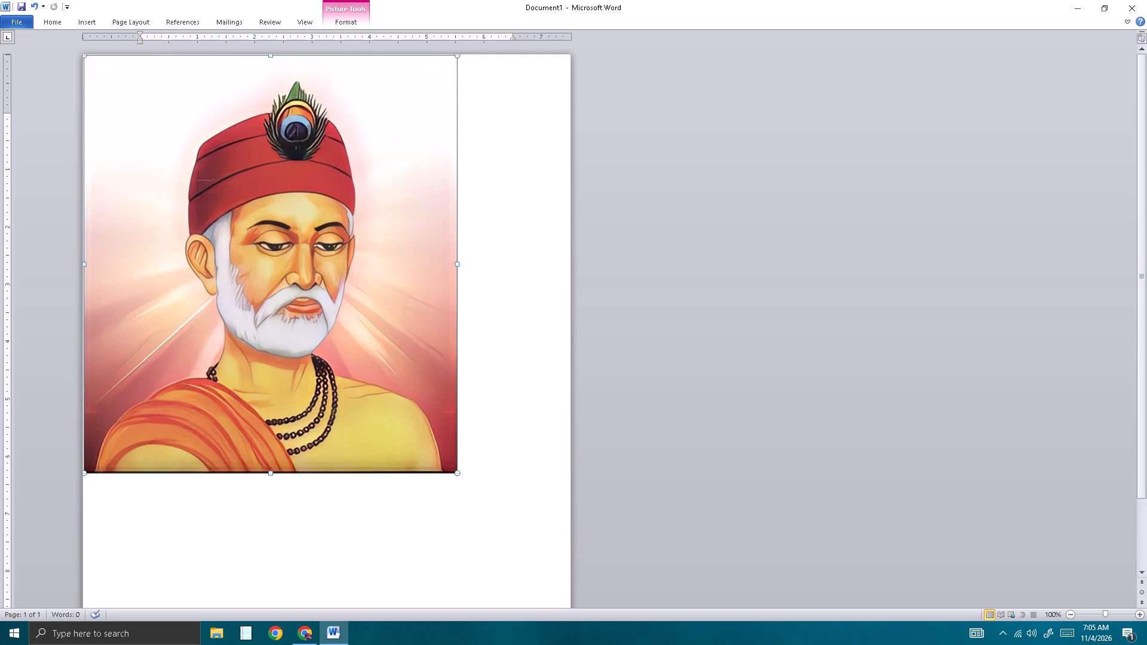
drag(458, 473, 333, 318)
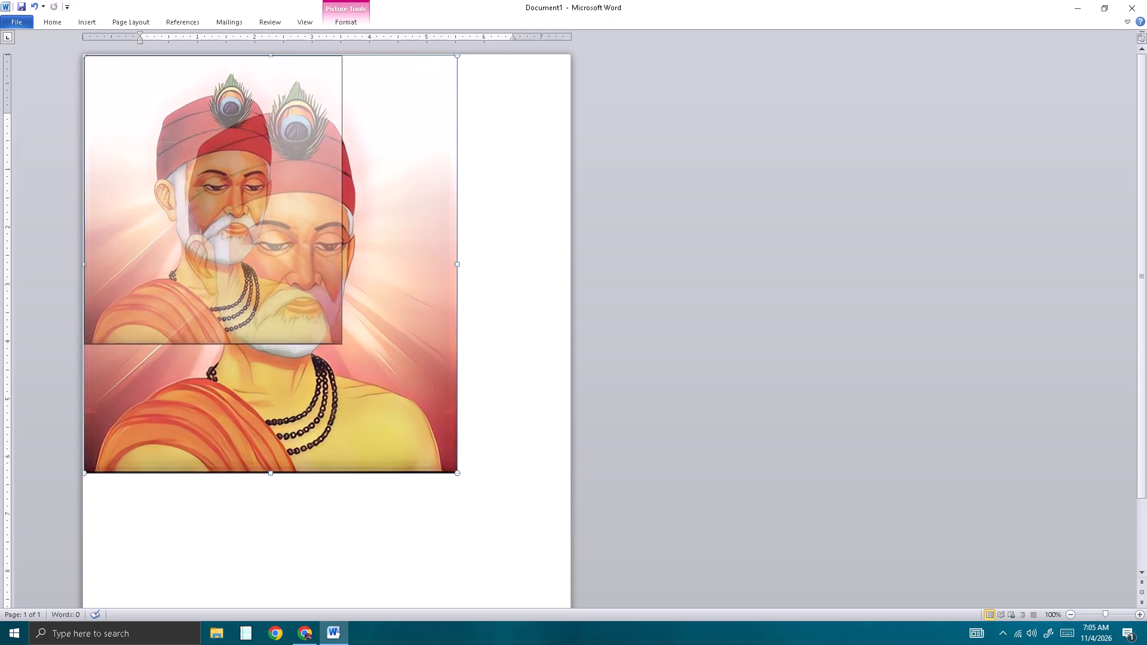
drag(333, 318, 220, 195)
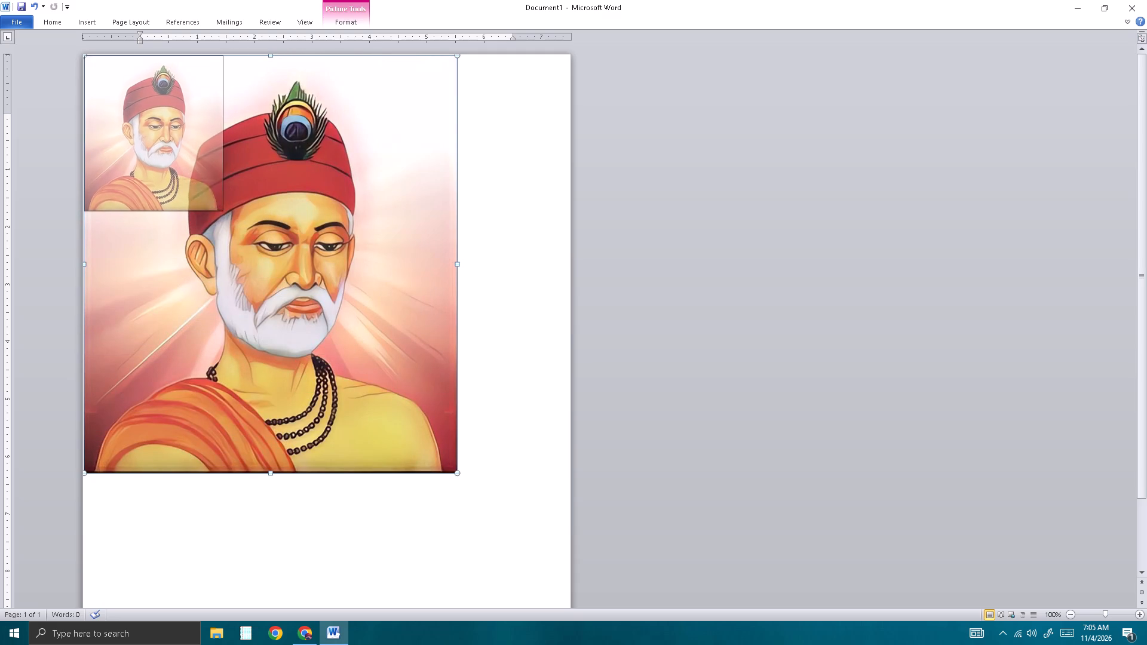
drag(220, 195, 200, 173)
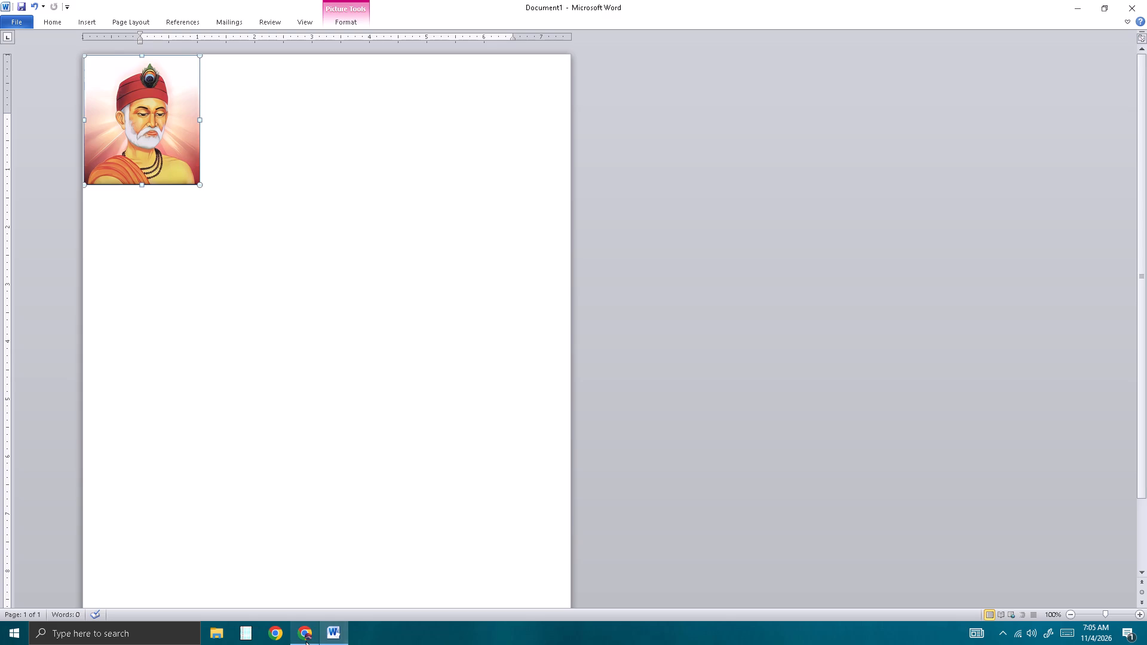
Switch to Chrome and search Google Images for bihari das.
click(306, 641)
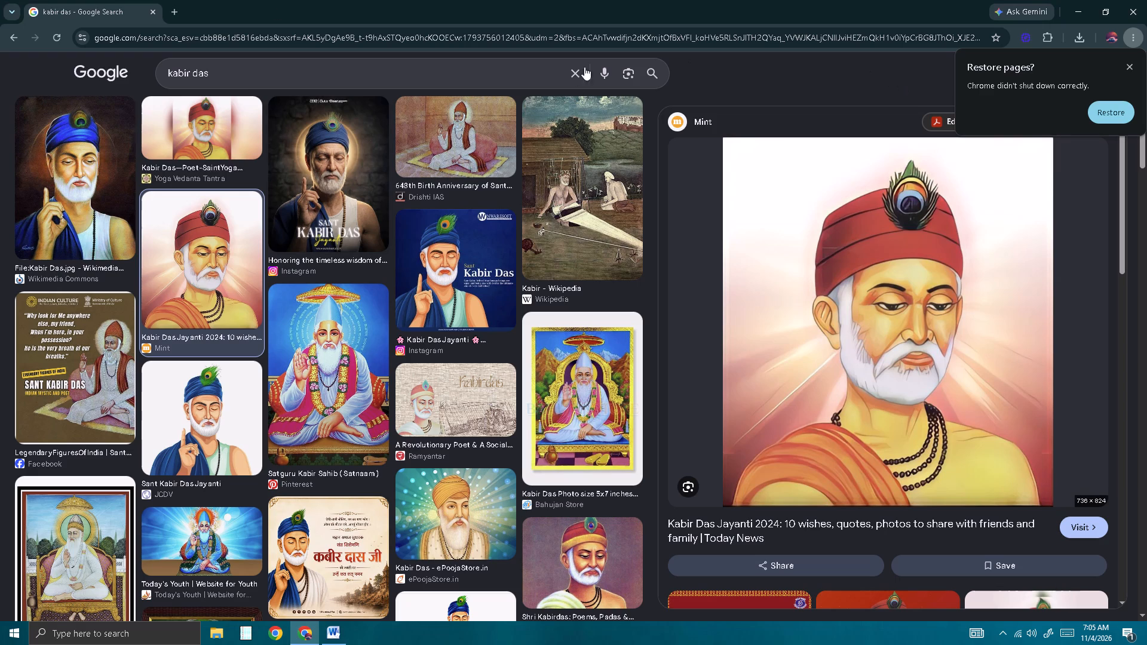
click(571, 78)
click(562, 72)
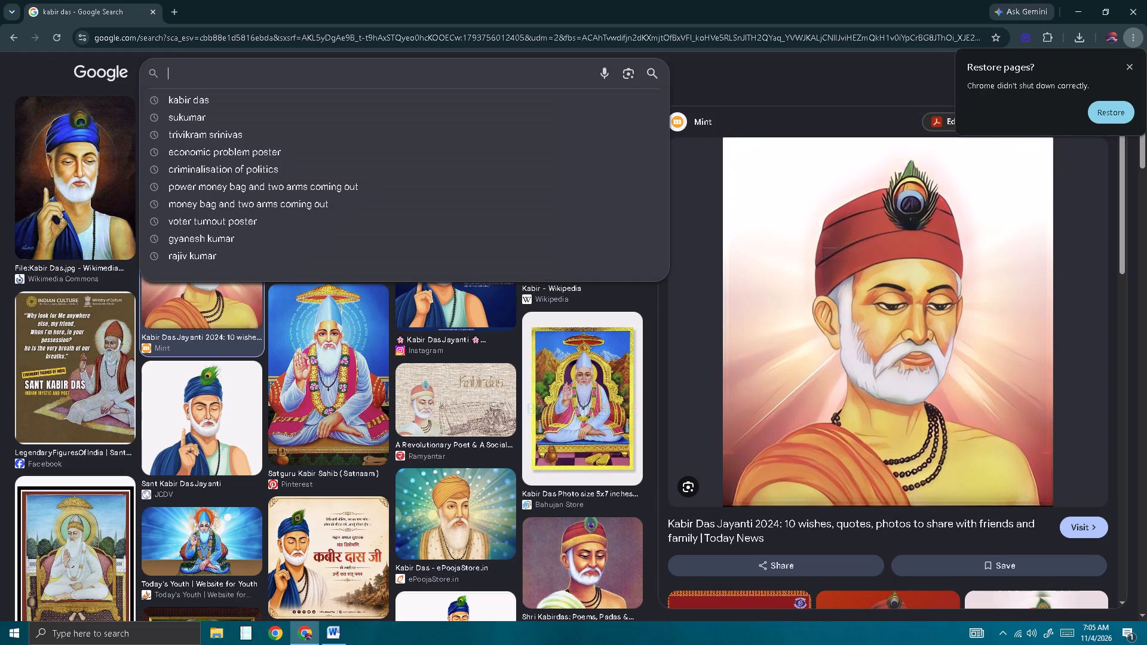
text(bhi)
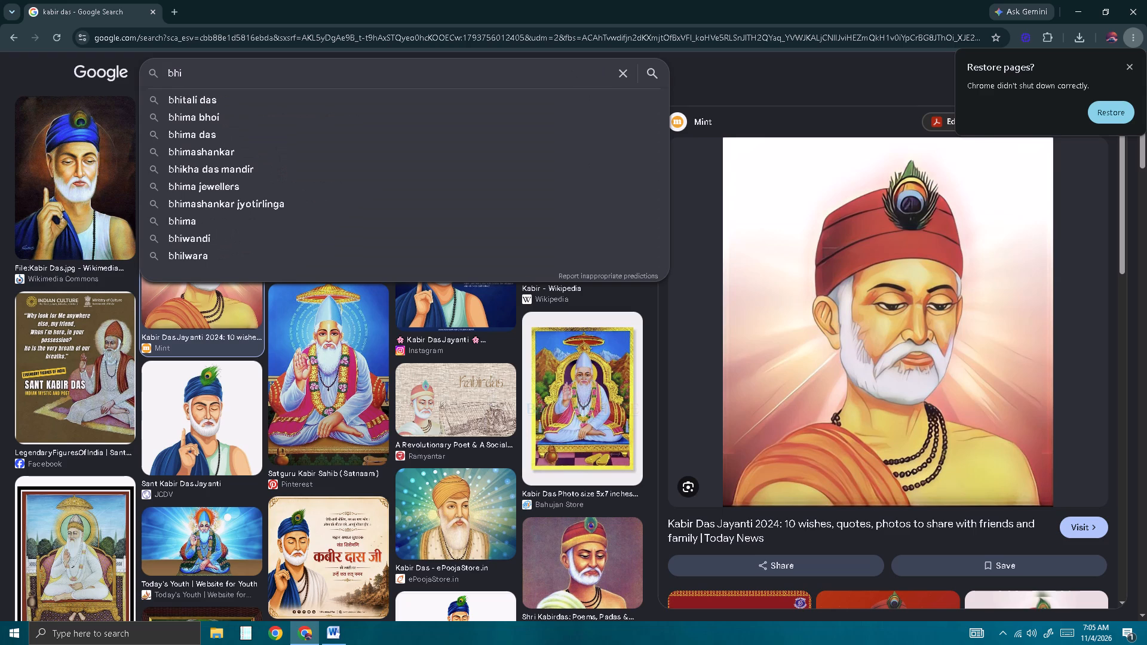
text(hari)
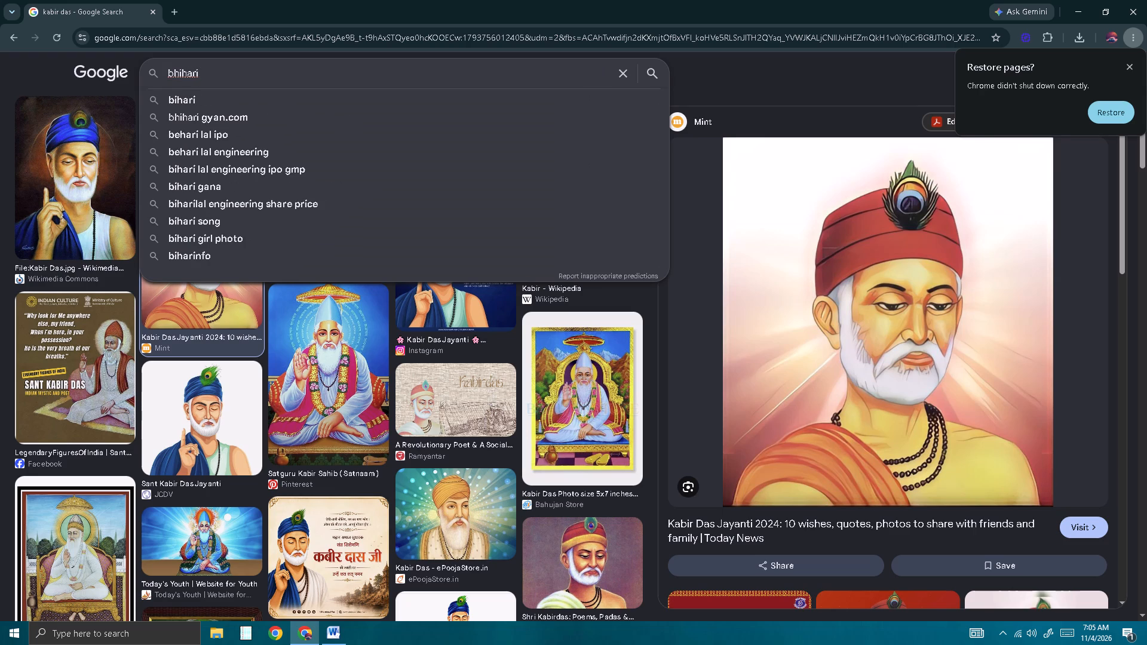
key(space)
text(das)
key(Return)
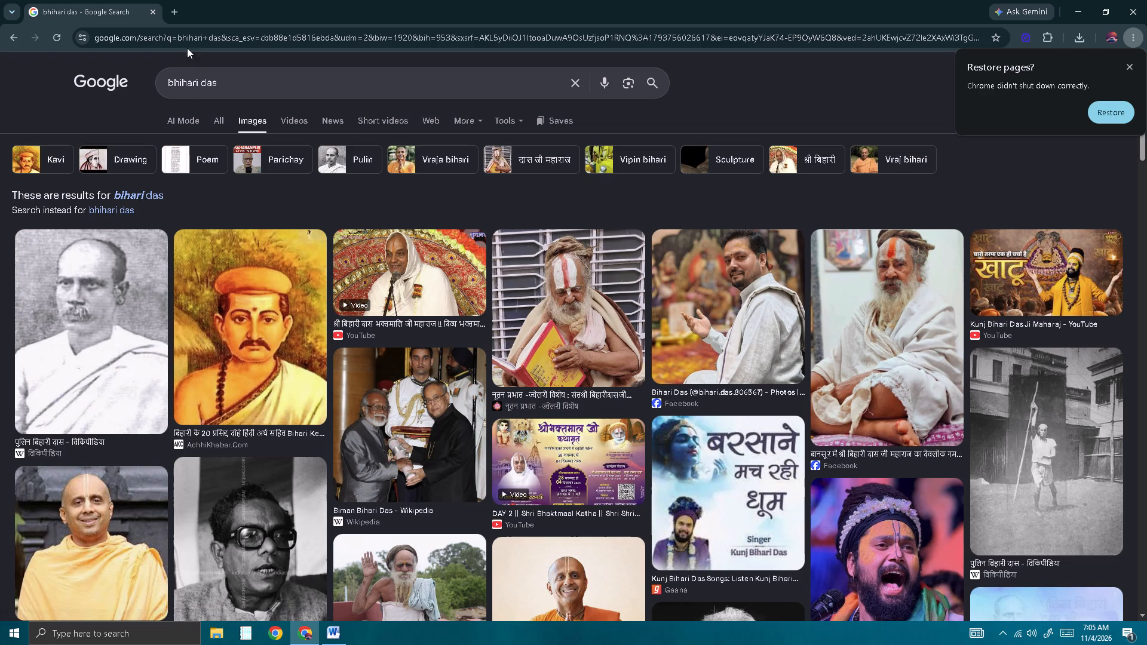
click(177, 81)
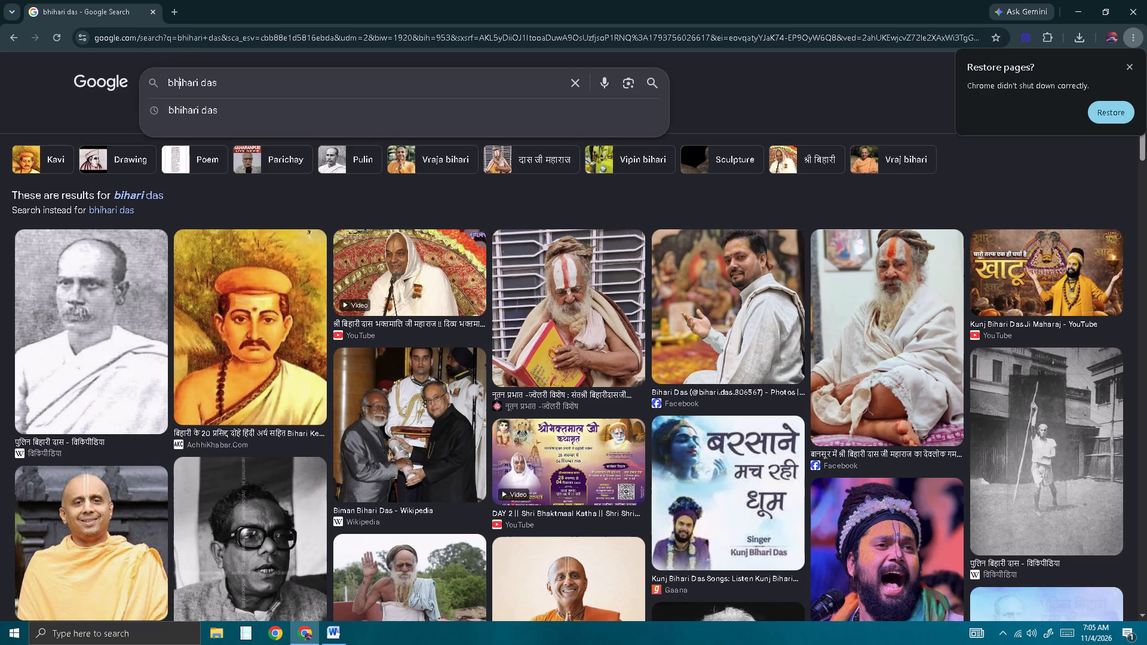
key(BackSpace)
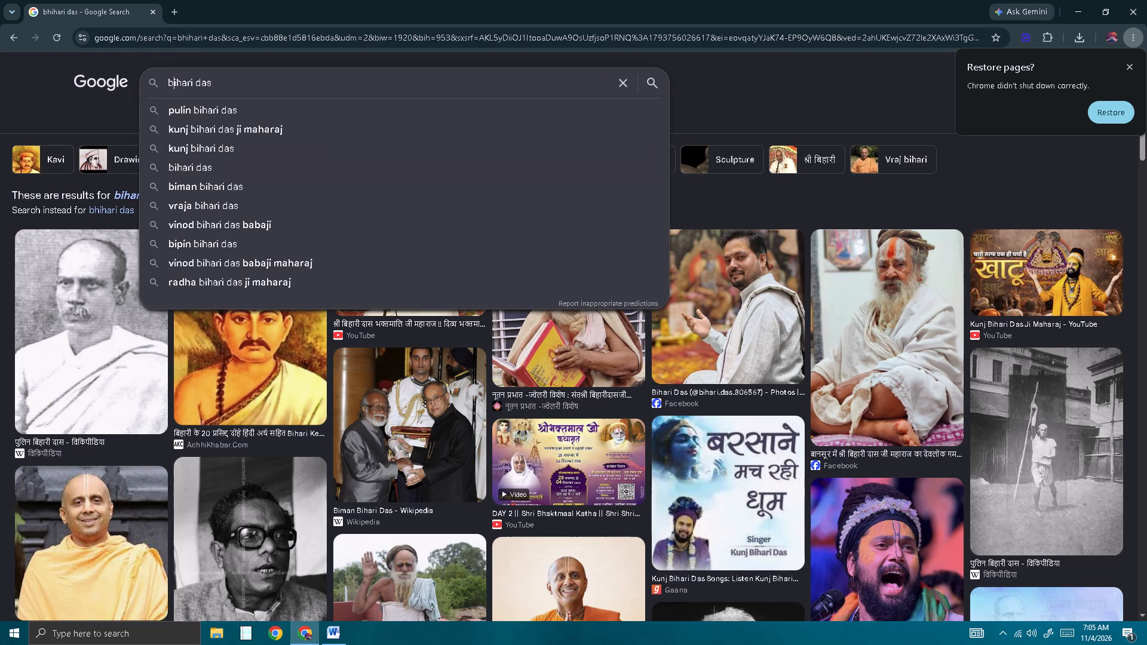
click(220, 80)
key(space)
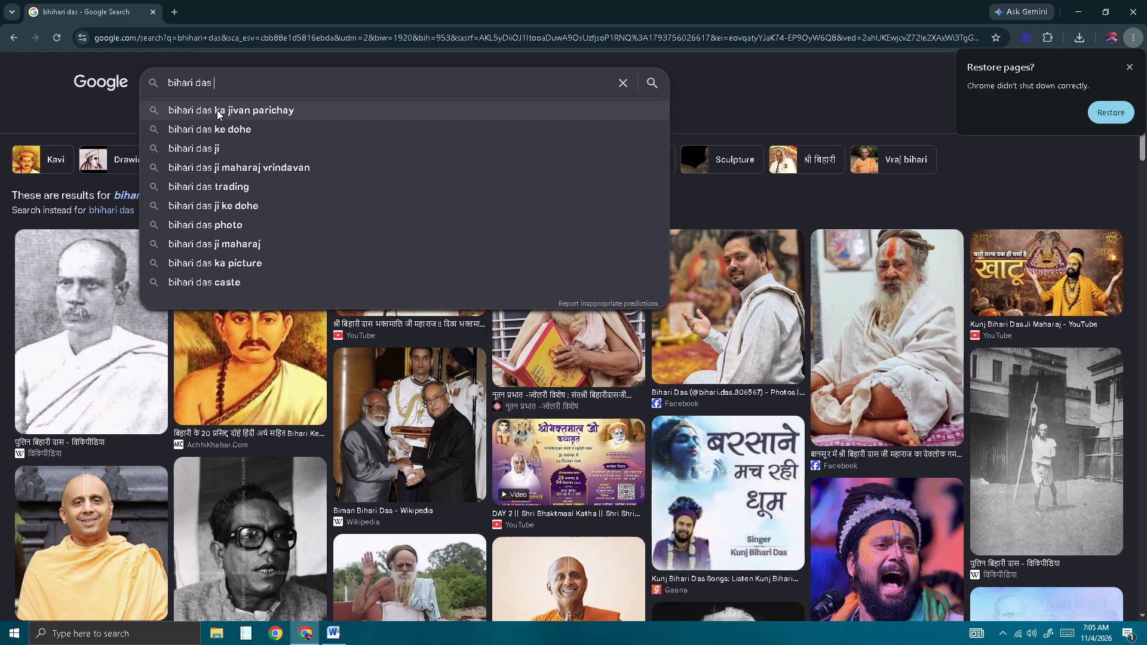
key(Return)
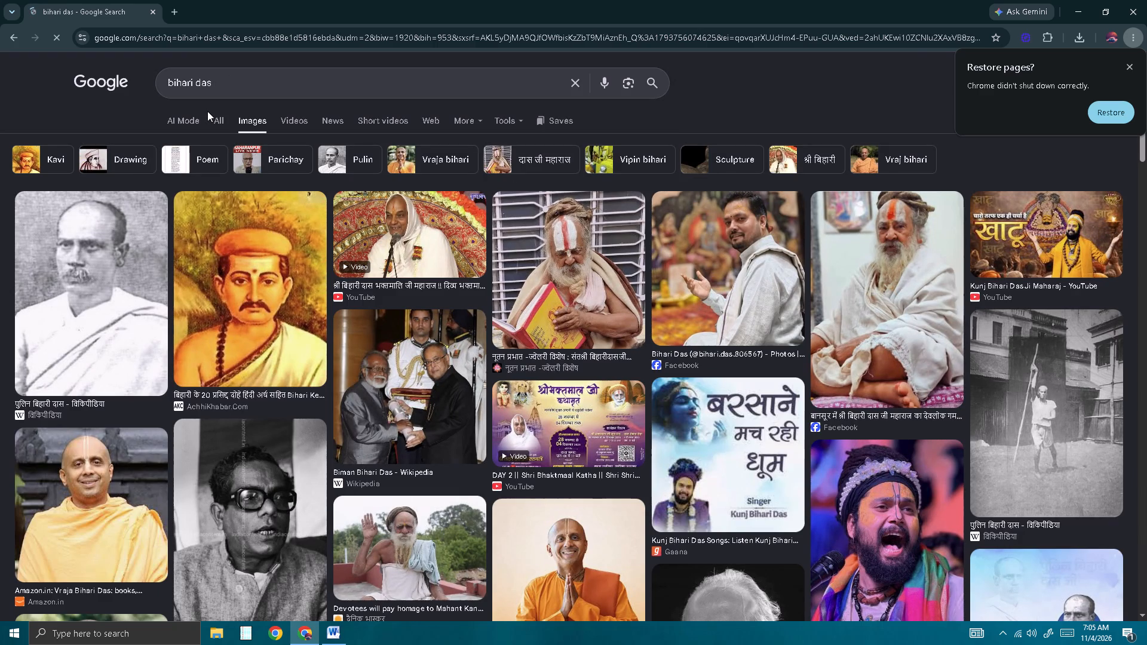
Look through the image results and refine the search to bihari das ke dohe.
scroll(207, 111, down, 2)
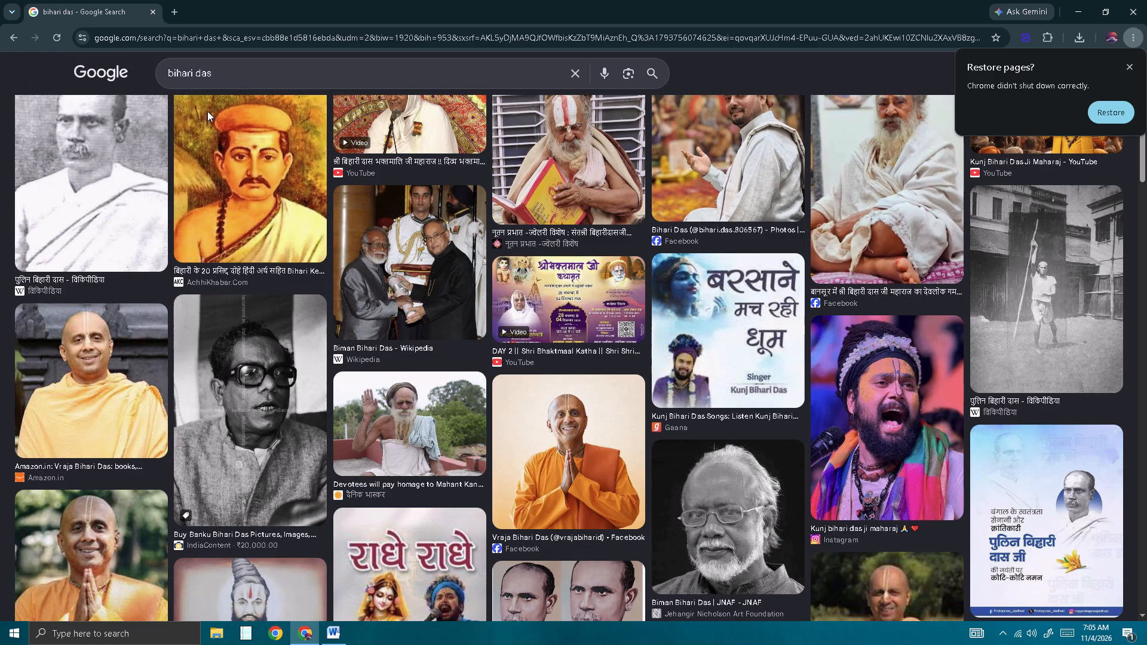
click(342, 72)
key(space)
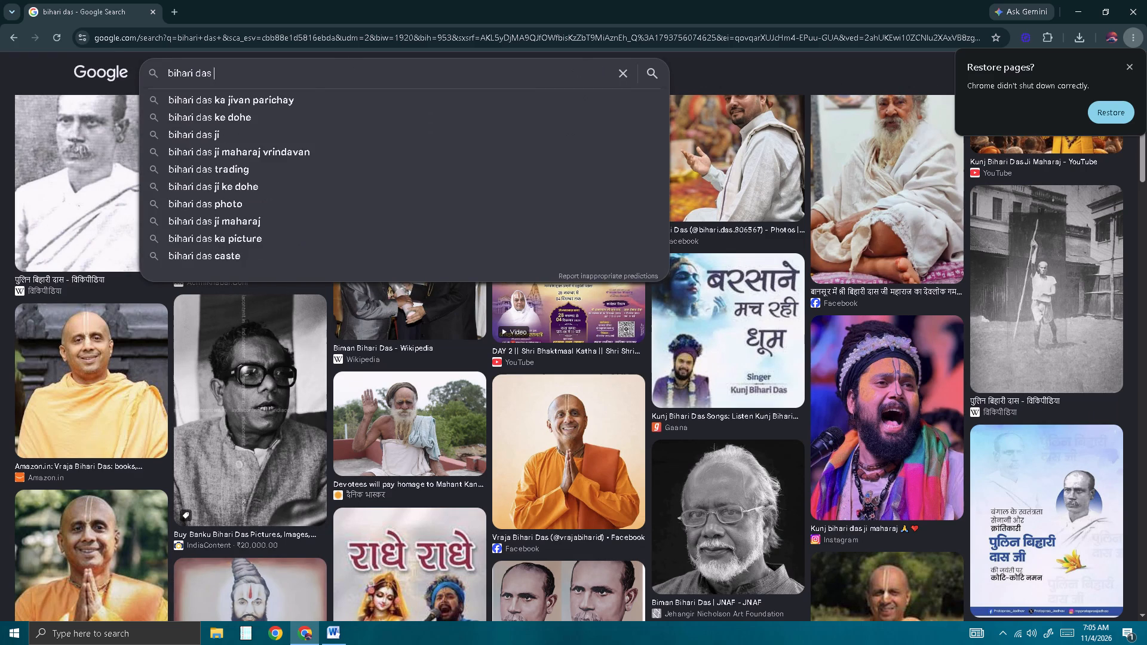
click(307, 118)
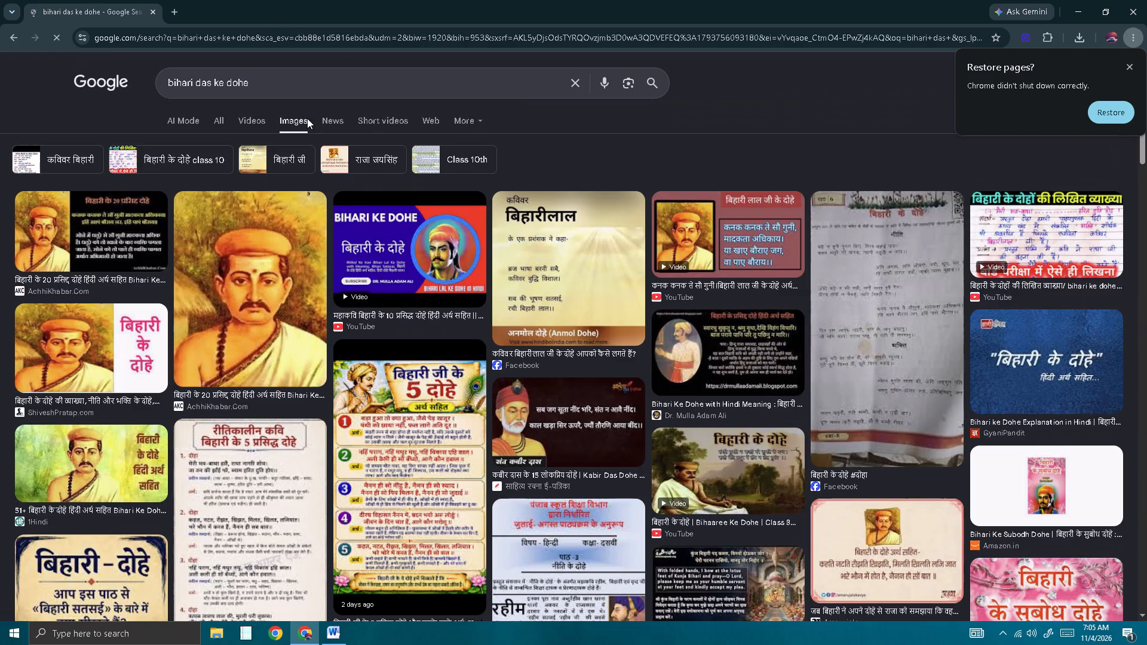
Open the AchhiKhabar.Com portrait of the poet Bihari from the image results and copy the image.
click(199, 266)
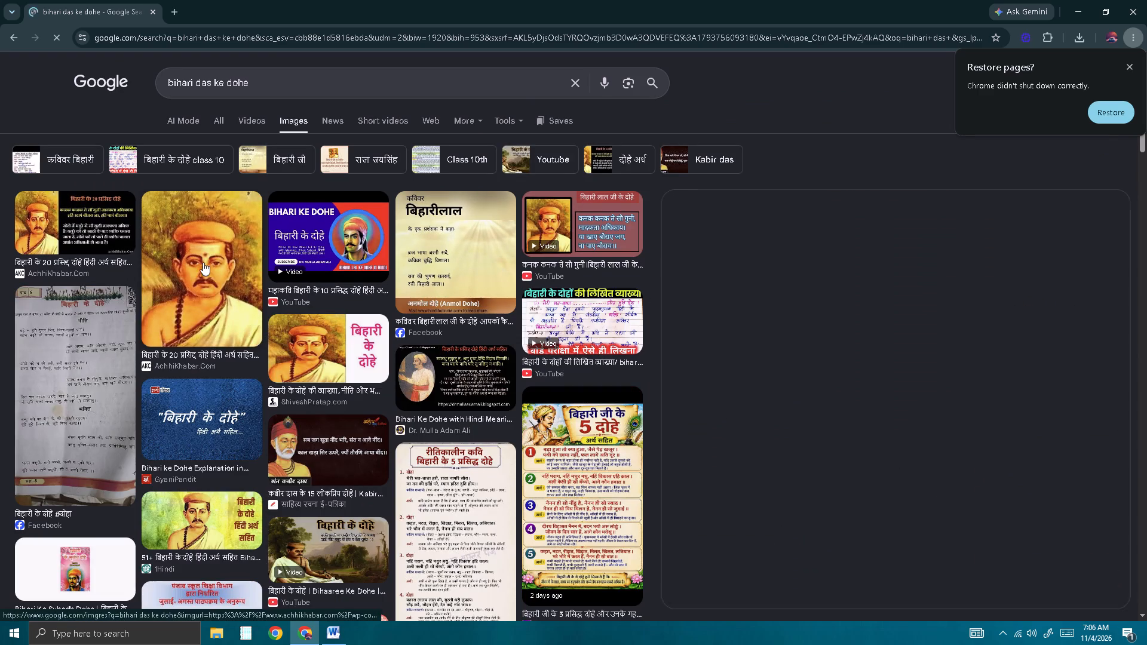
scroll(697, 353, down, 3)
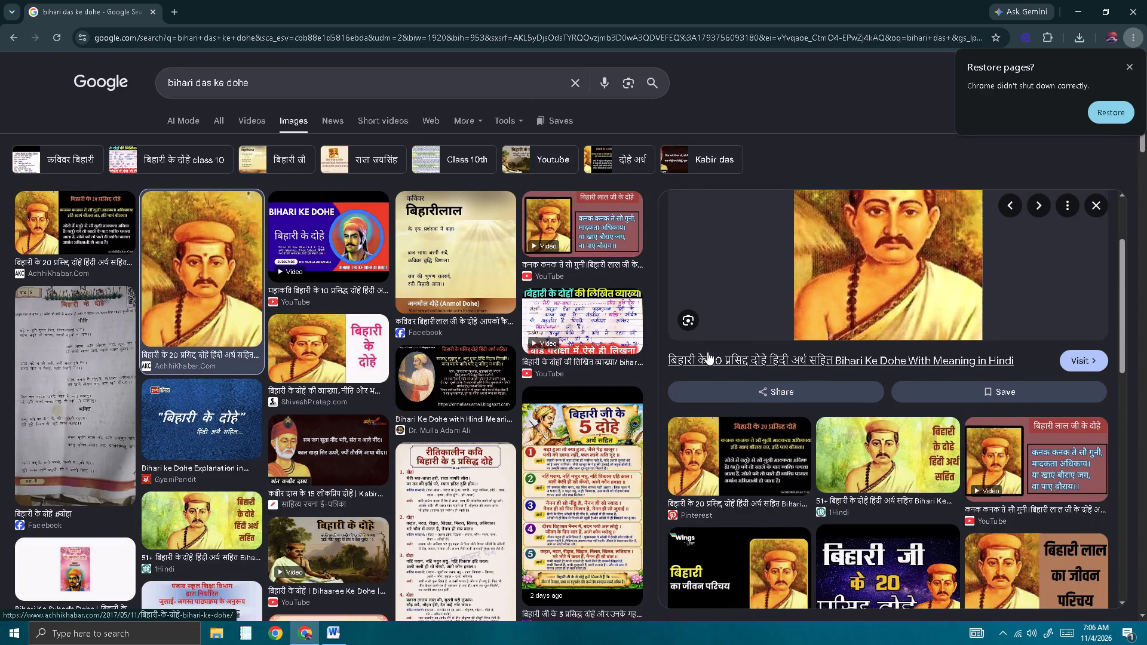
scroll(707, 352, down, 1)
scroll(707, 352, up, 4)
right_click(864, 290)
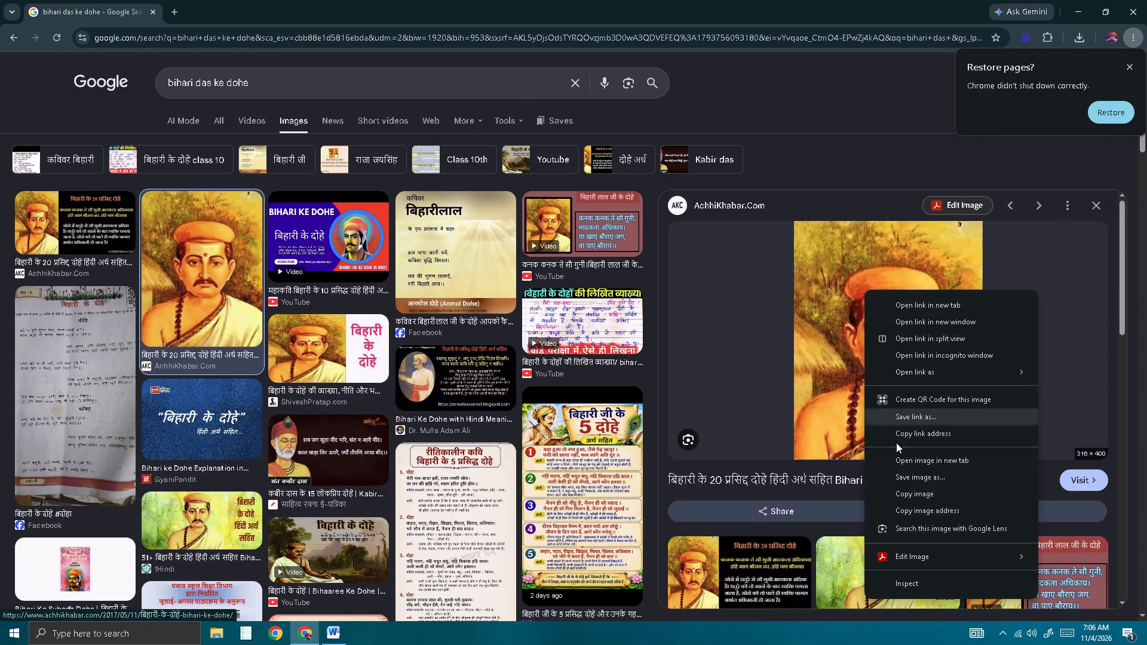
click(919, 492)
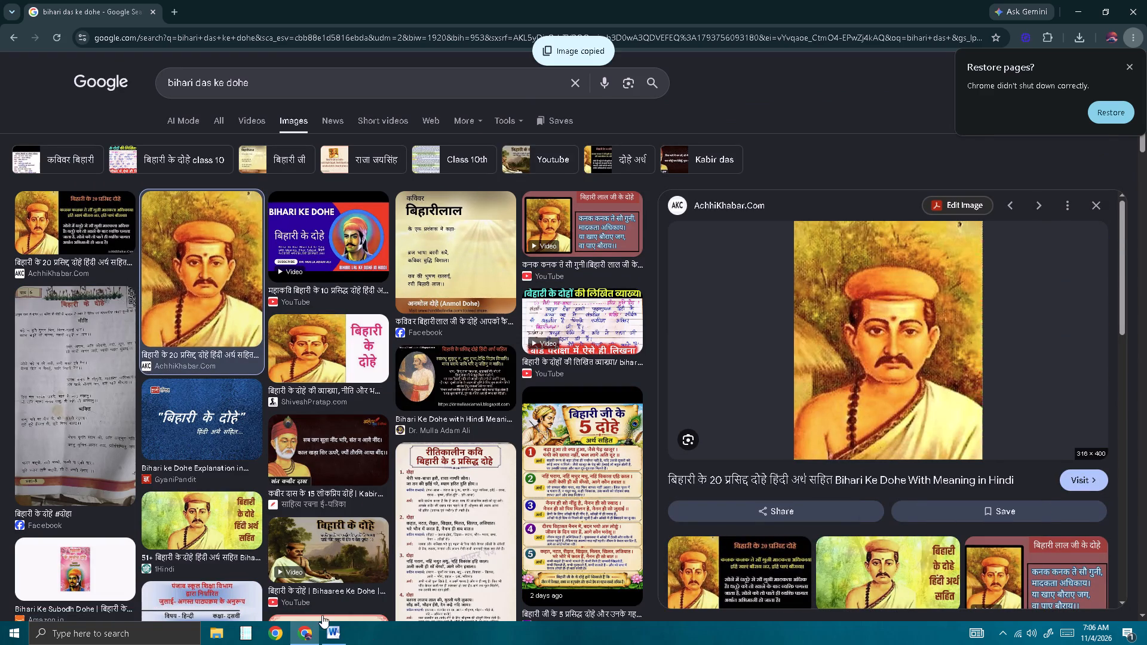
Switch to Word and paste the copied Bihari portrait into the document.
click(327, 622)
right_click(237, 226)
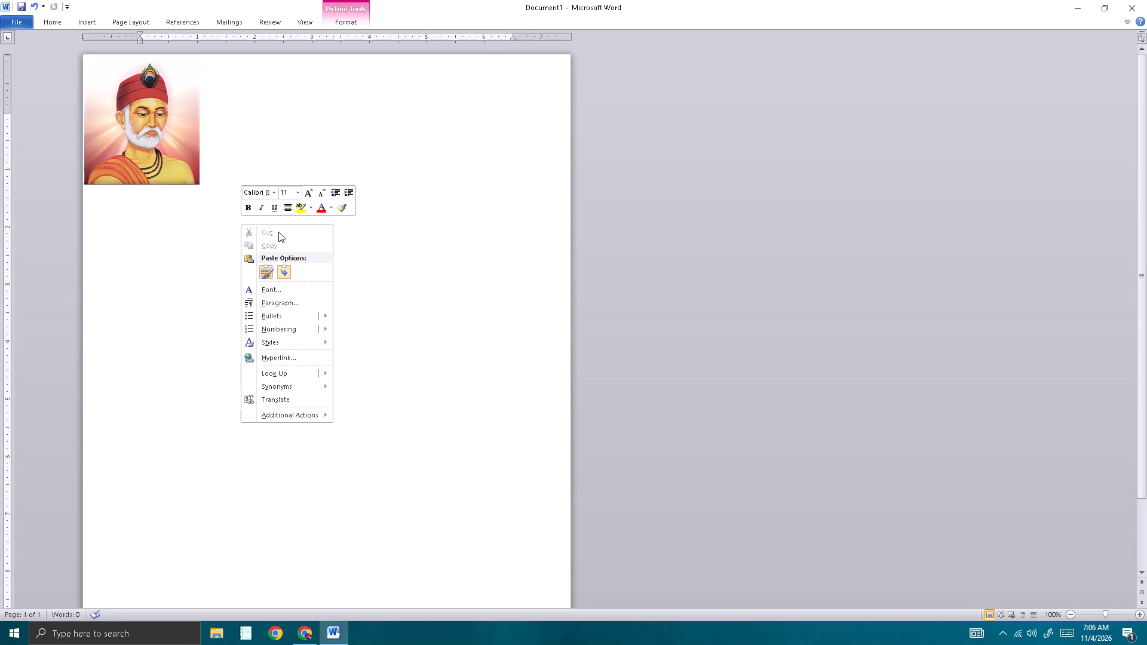
click(259, 271)
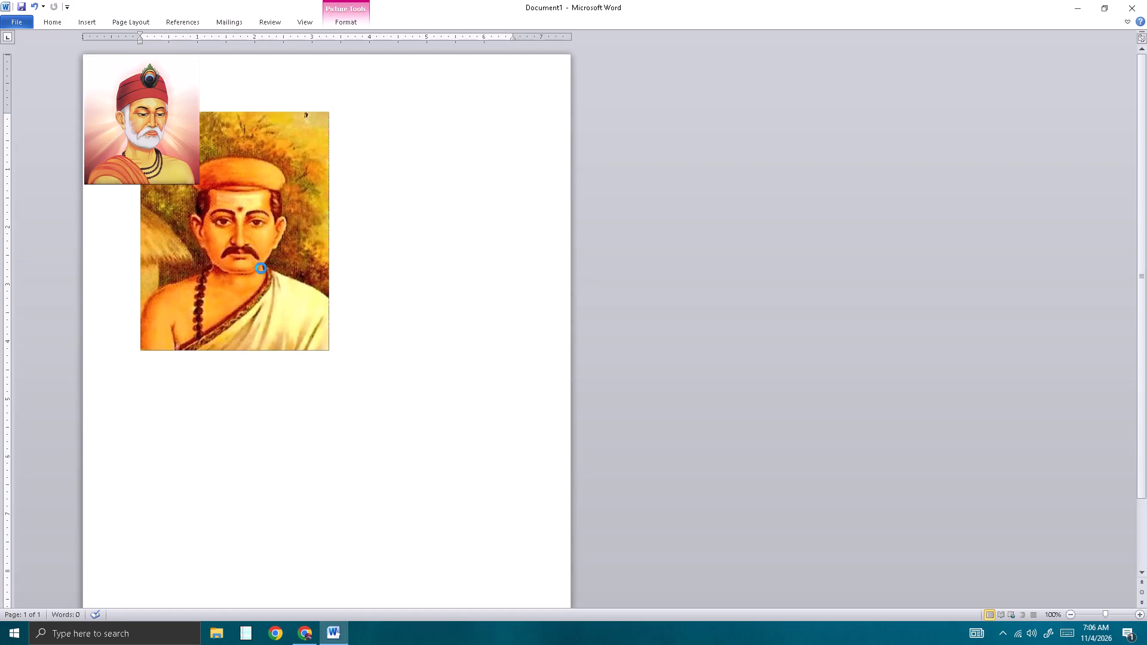
Set the pasted Bihari portrait to float in front of text and move it to the page's top-left corner.
right_click(256, 277)
click(341, 456)
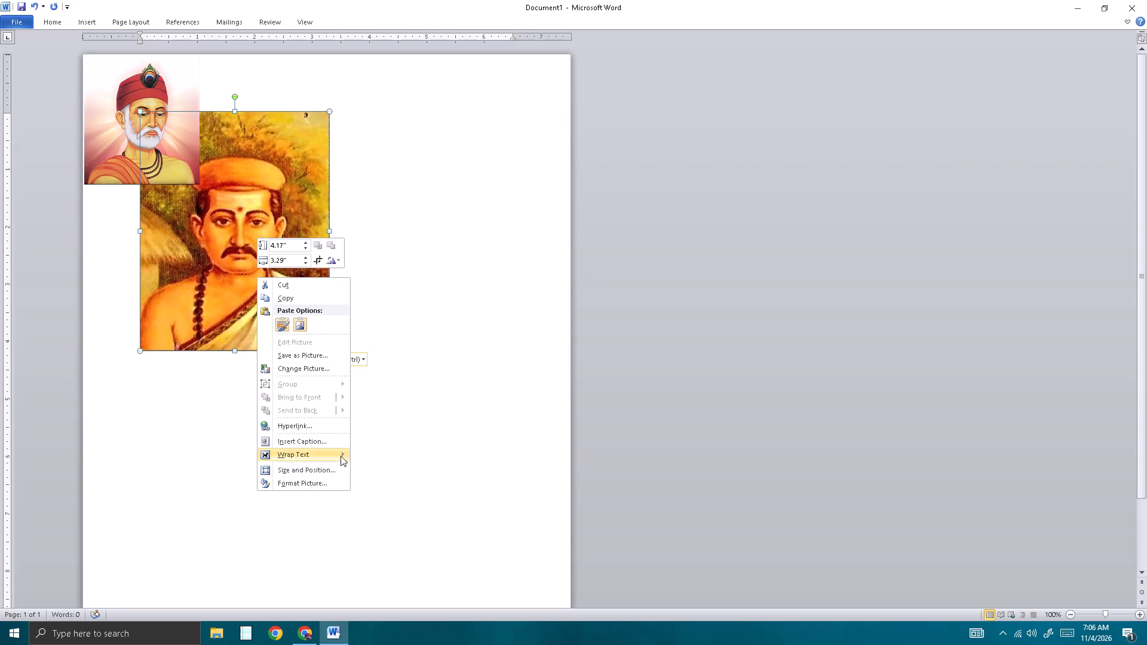
click(374, 544)
drag(190, 253, 131, 195)
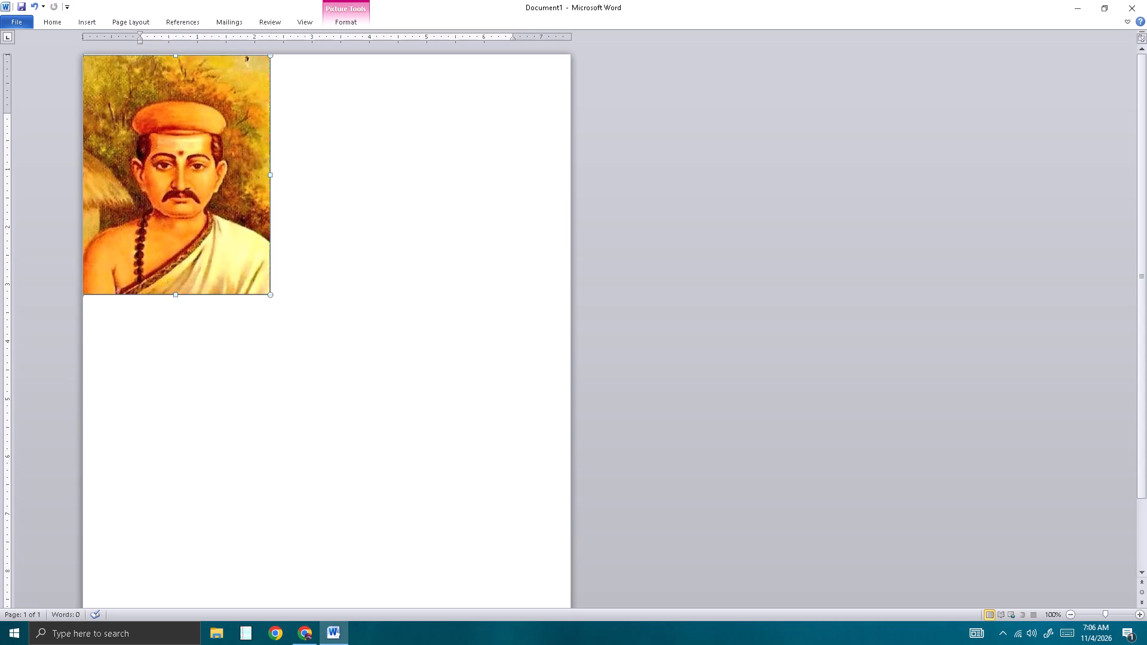
Shrink the Bihari portrait proportionally to about 2 inches wide and place it just right of the first poet's portrait along the page top.
drag(272, 294, 196, 199)
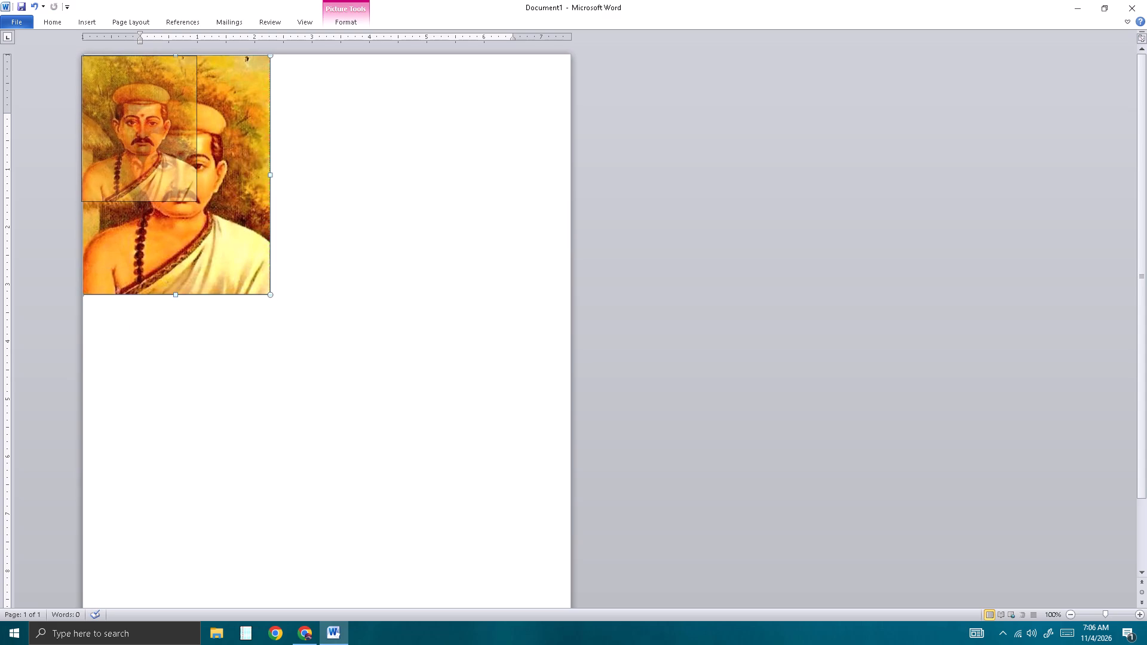
drag(196, 199, 194, 198)
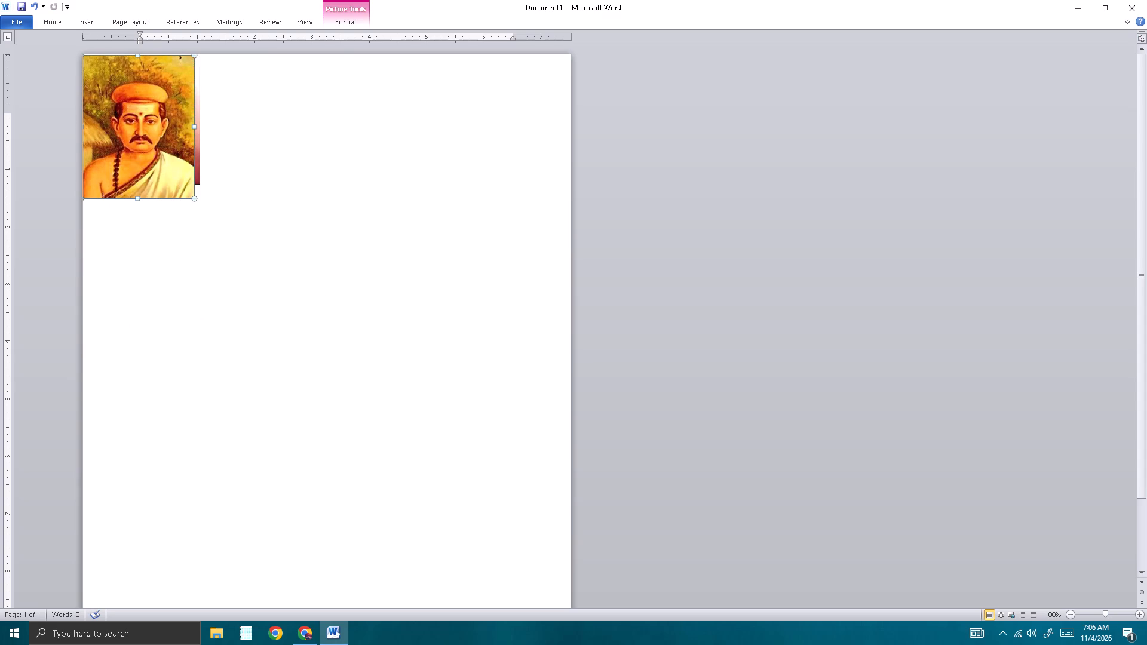
drag(174, 157, 330, 156)
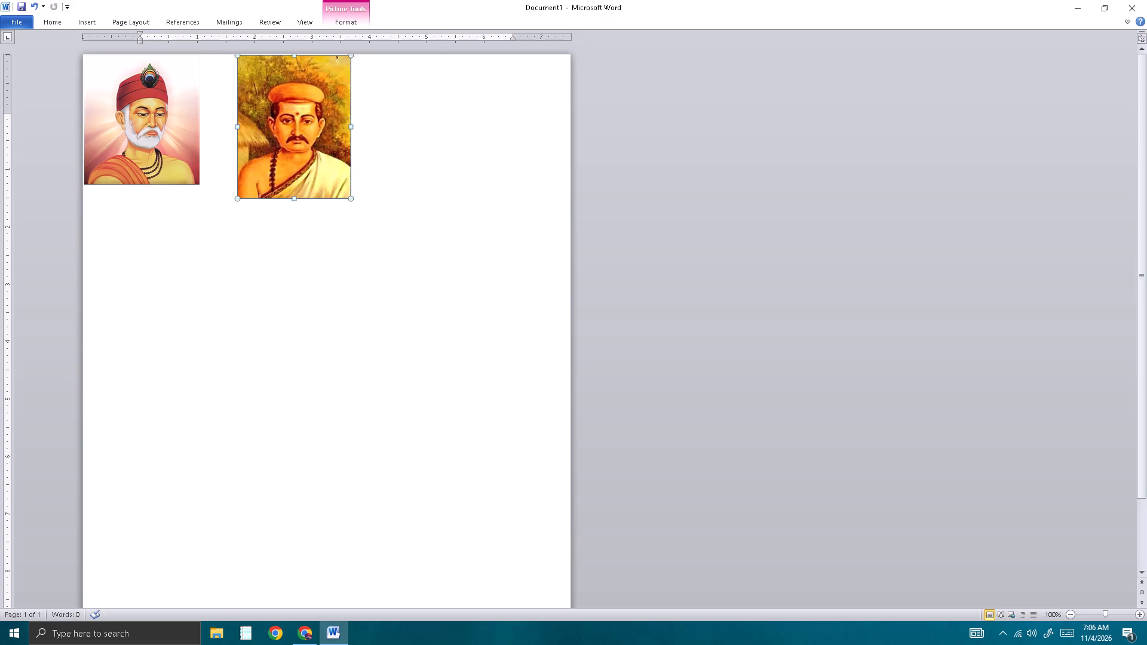
drag(253, 140, 227, 139)
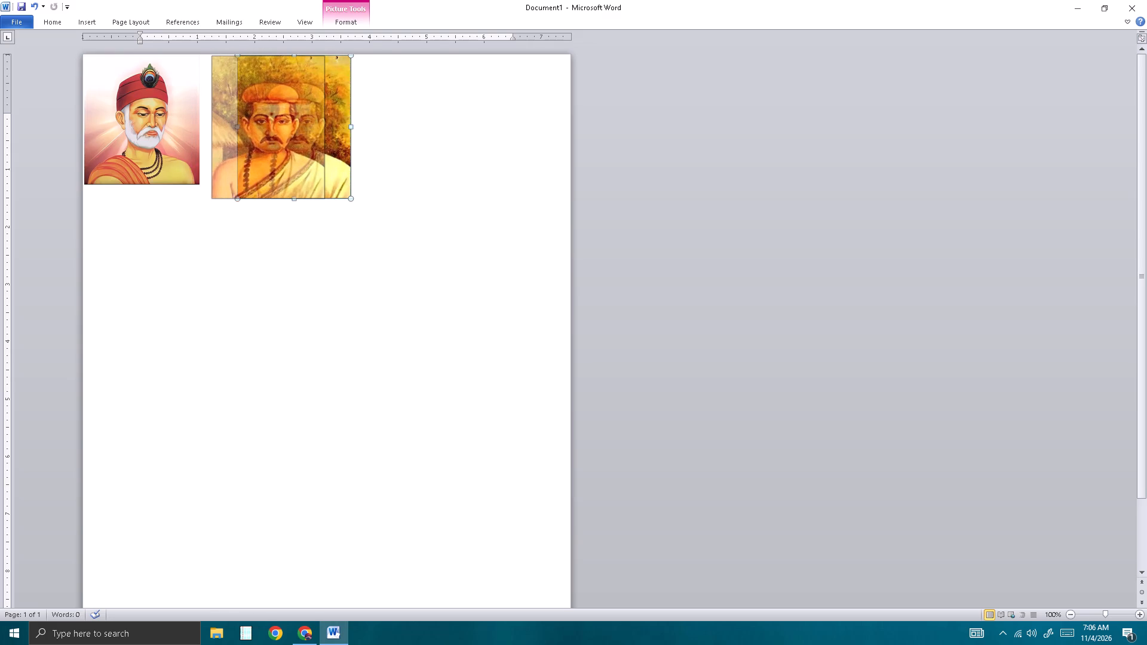
drag(227, 139, 225, 139)
Switch to Chrome with the bihari das ke dohe image results.
click(308, 641)
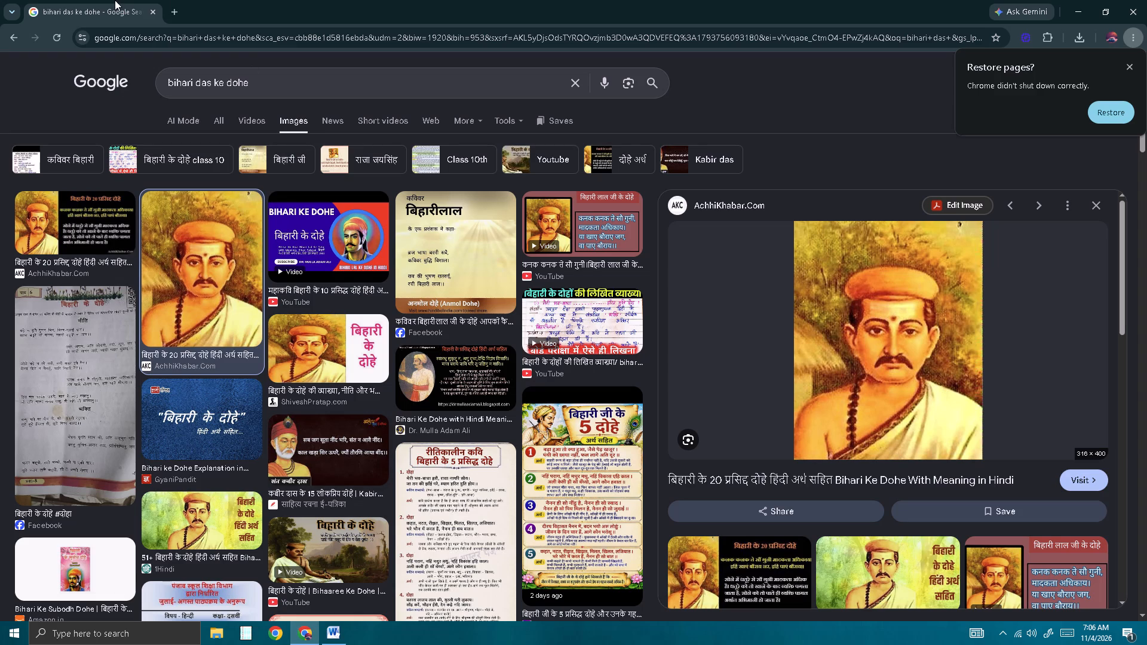
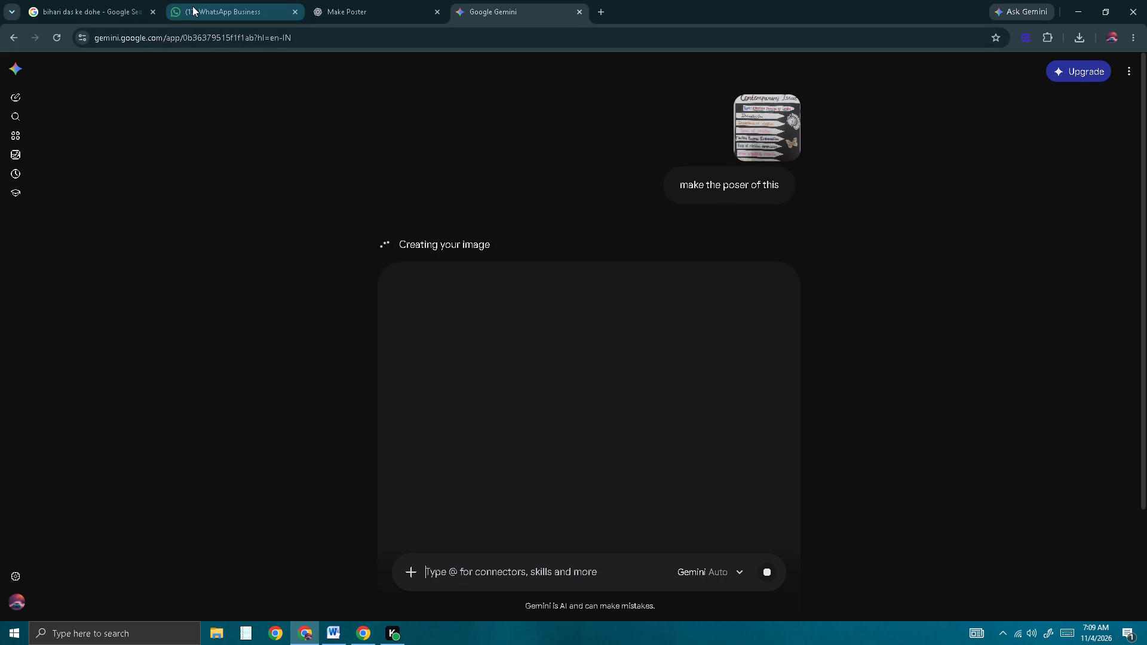
Search Google in a new tab for "hindi 10 class text book pdf ts ssc".
click(97, 10)
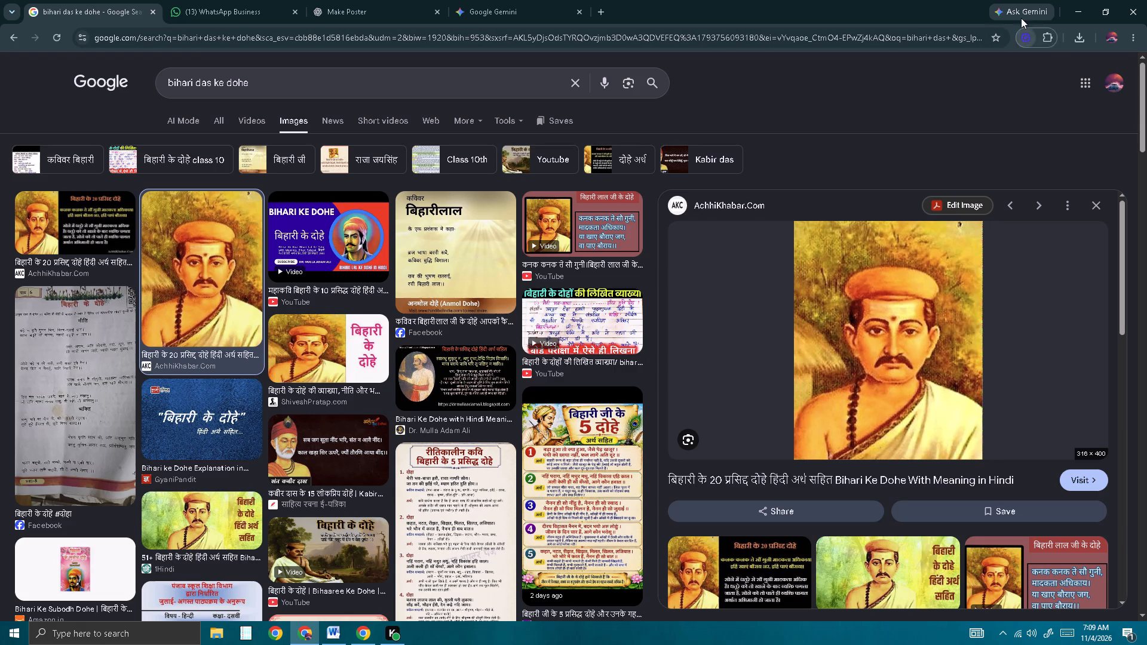
click(598, 8)
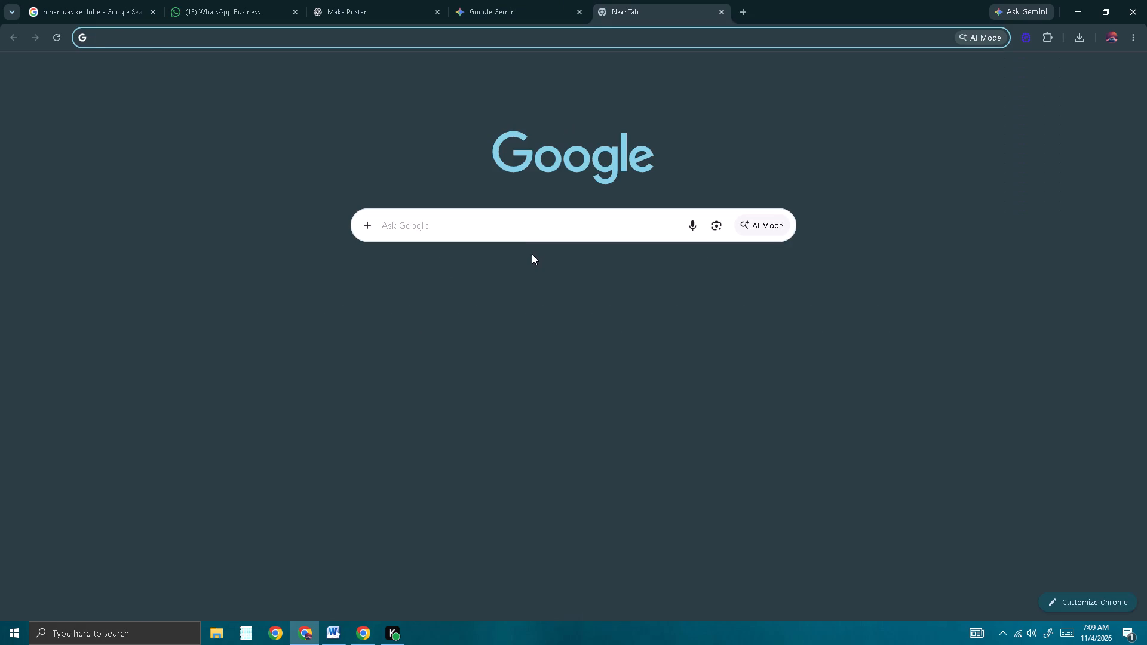
click(524, 234)
key(h)
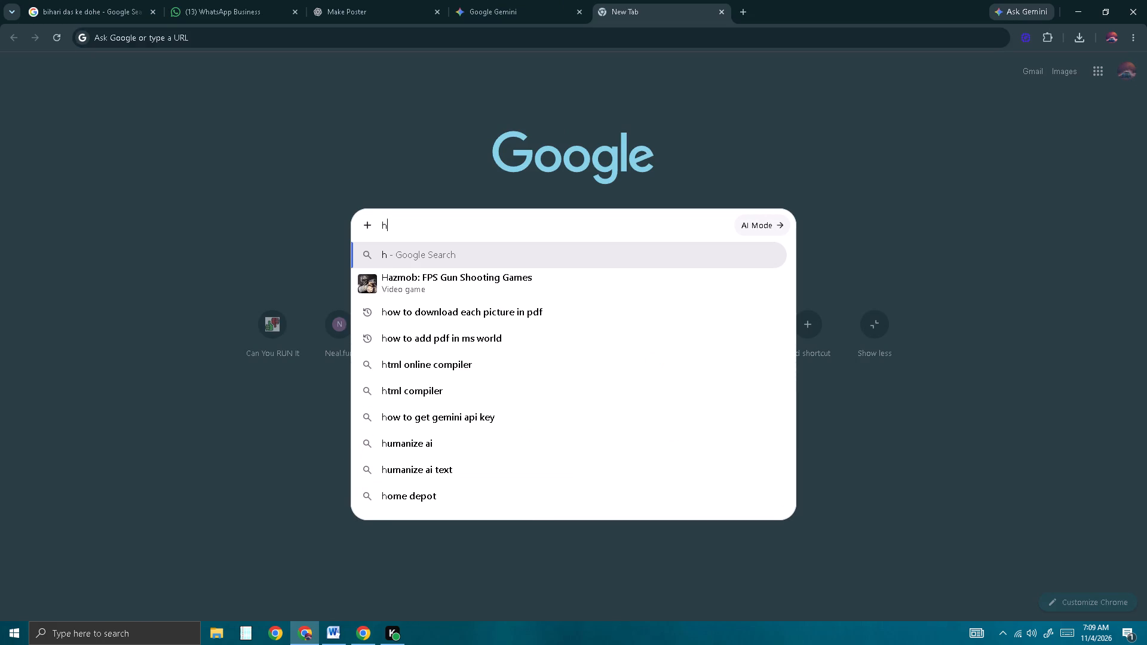
key(i)
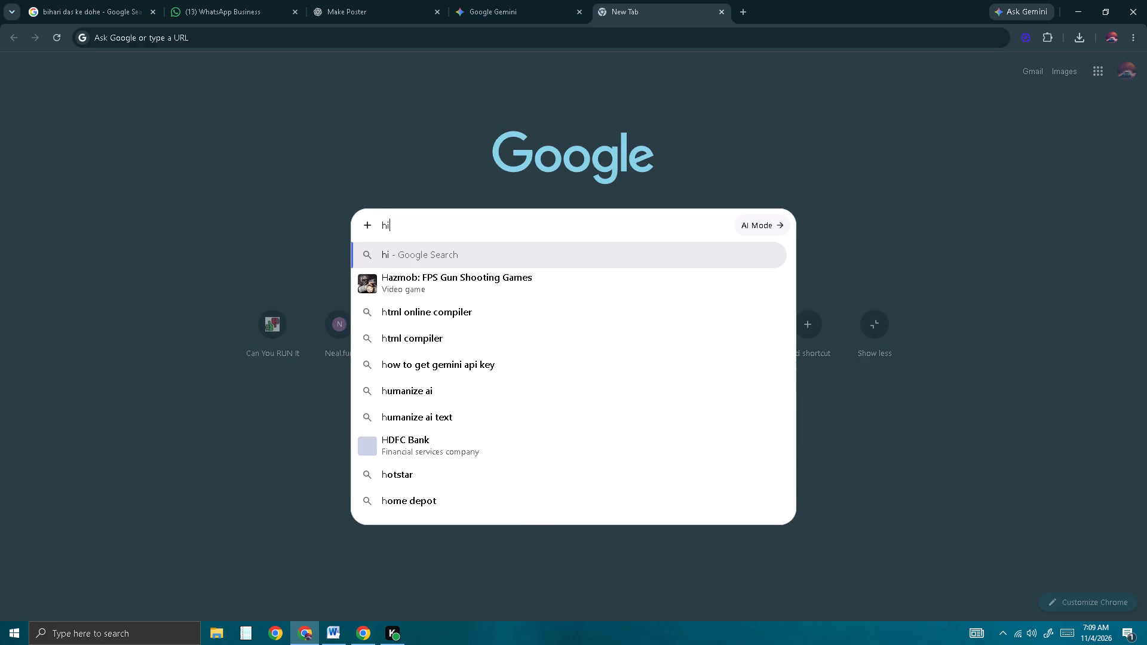
key(n)
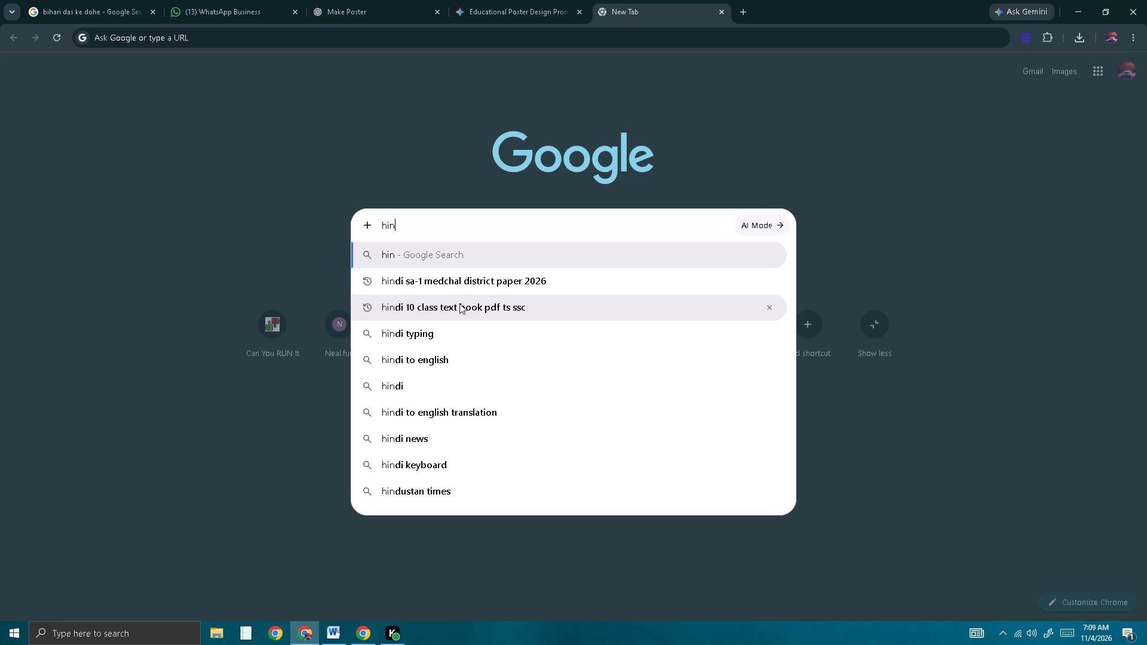
click(459, 300)
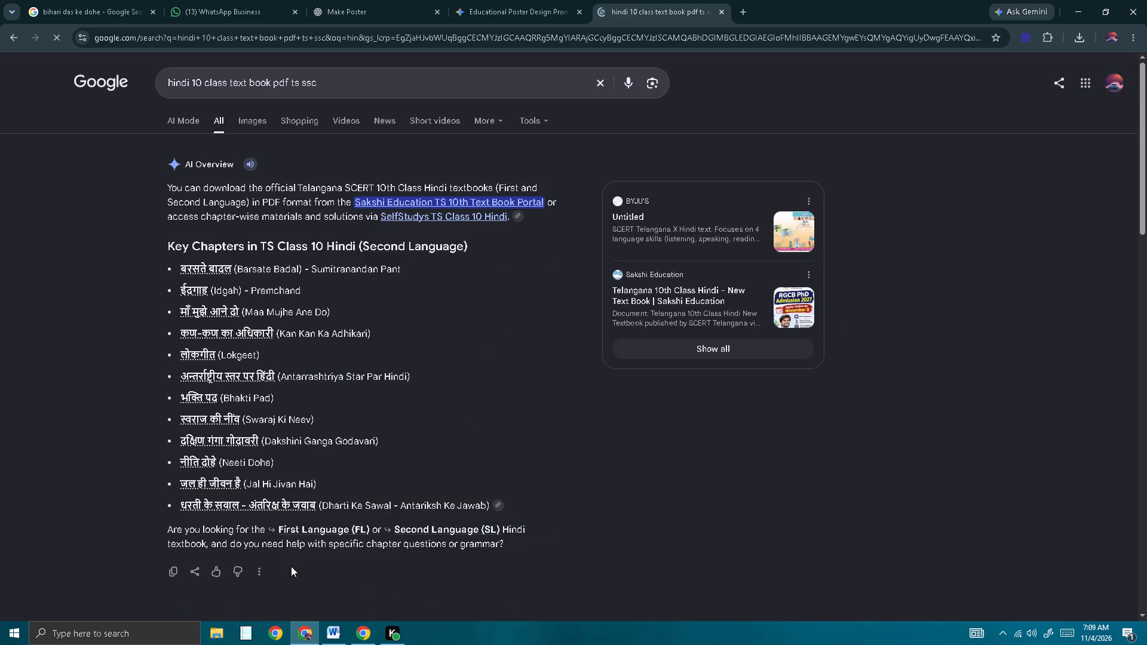
Look through the search results and open Sakshi Education's "Telangana 10th Class Hindi - New Text Book".
scroll(251, 362, down, 3)
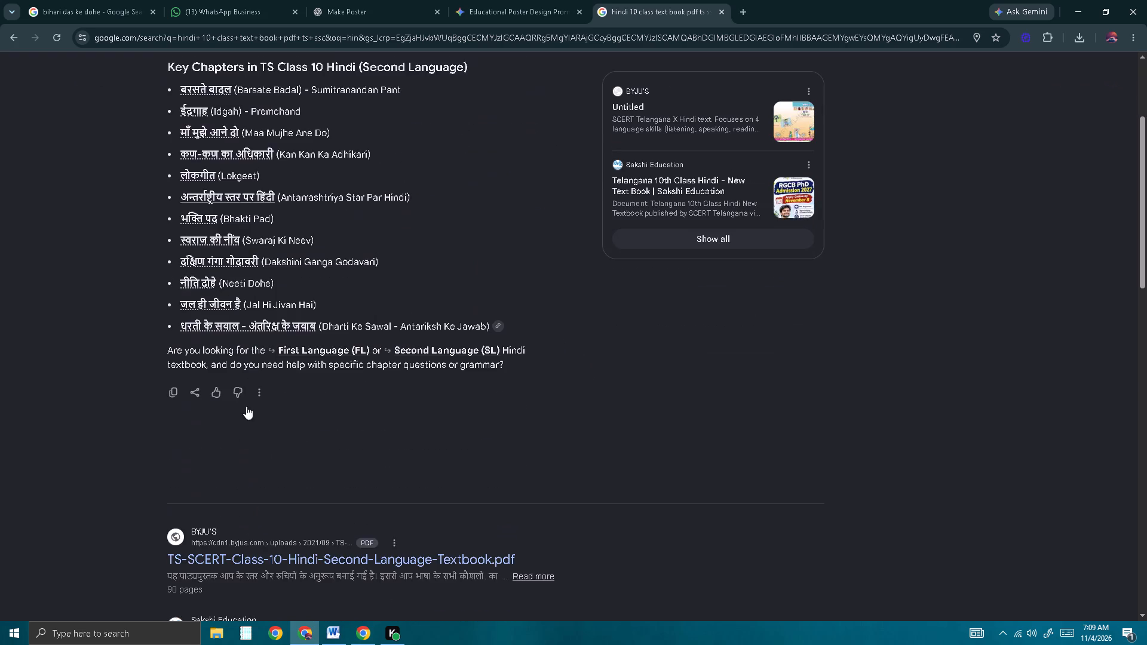
scroll(240, 453, down, 2)
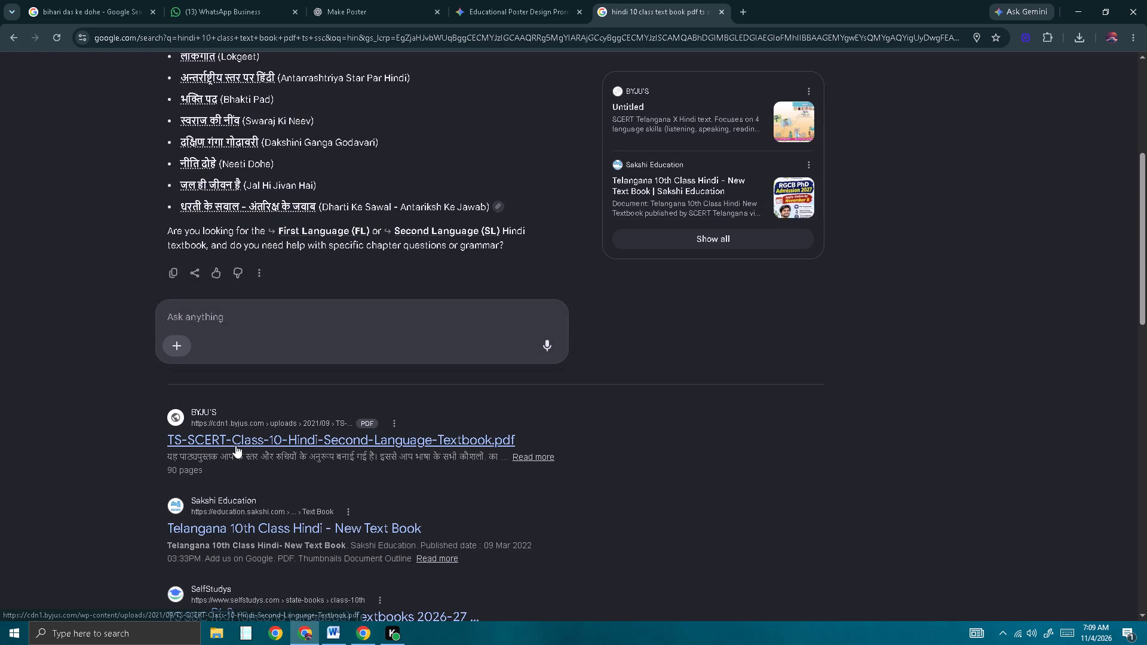
scroll(230, 520, up, 3)
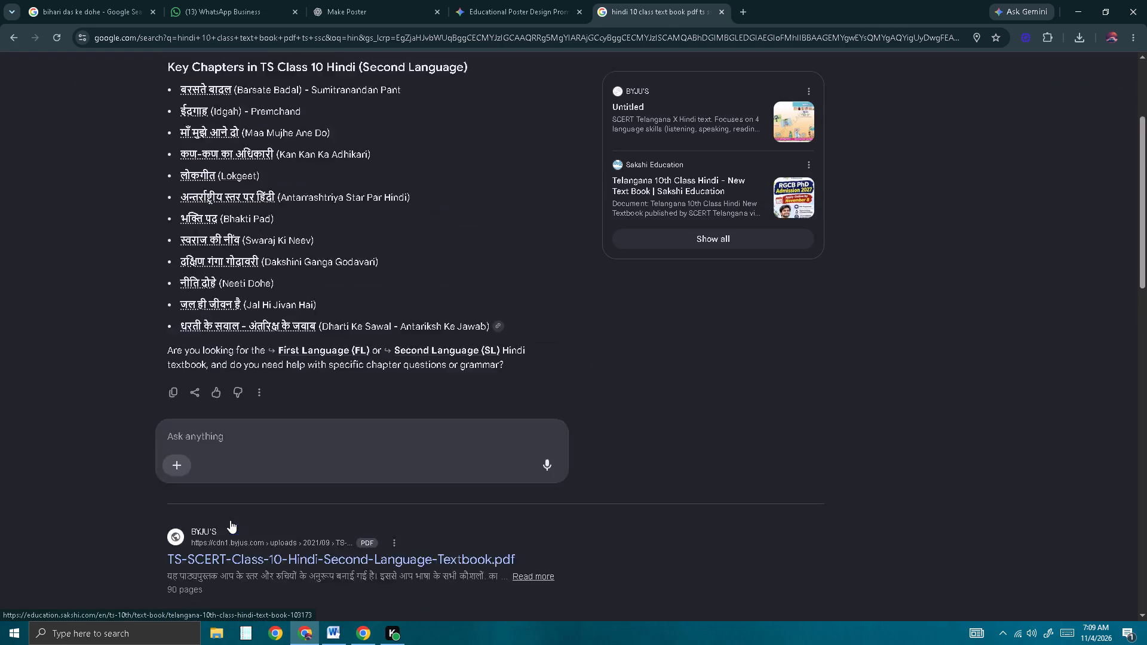
scroll(230, 520, up, 5)
scroll(230, 520, down, 4)
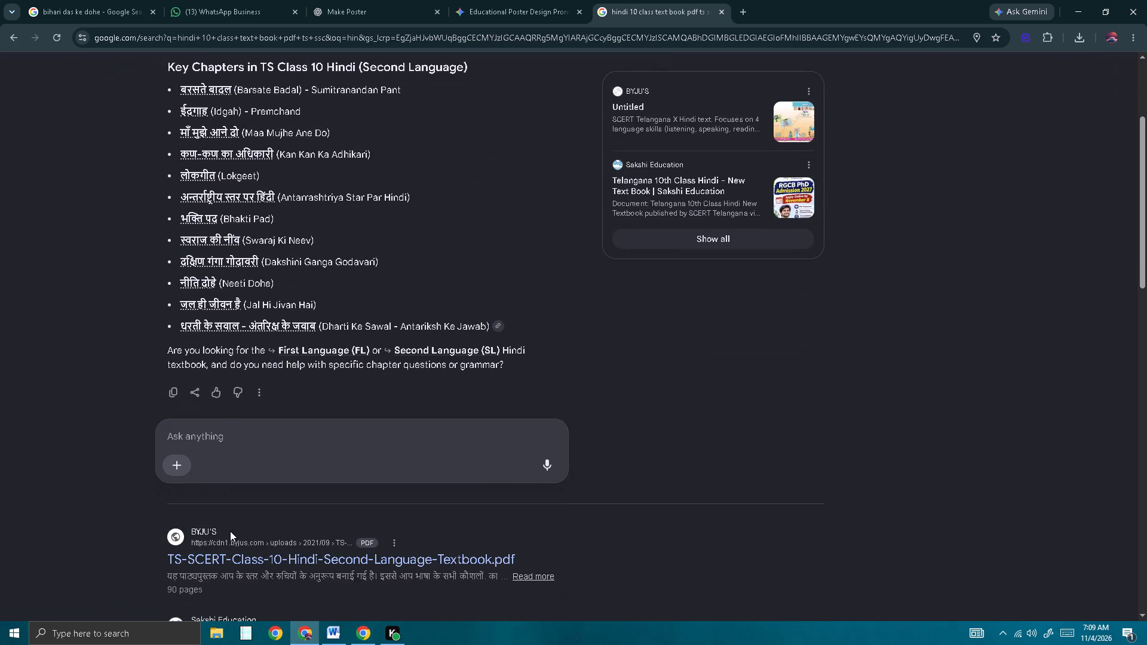
scroll(229, 548, down, 1)
click(232, 529)
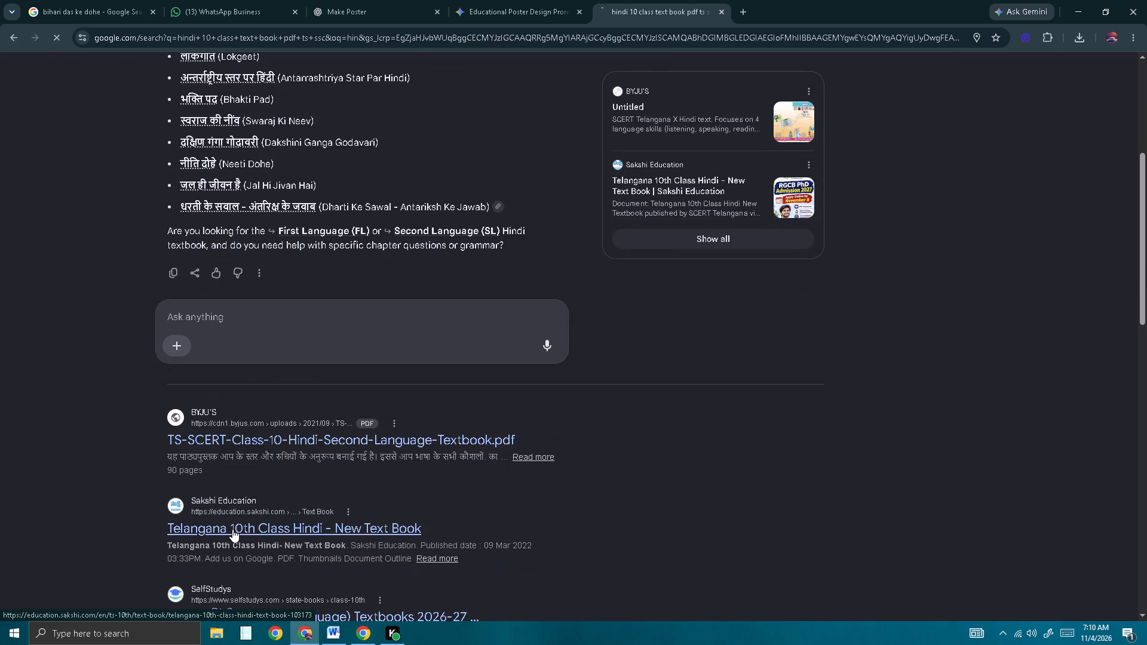
Browse the embedded Hindi textbook PDF from its cover through the introductory pages to the first chapter.
scroll(244, 430, down, 2)
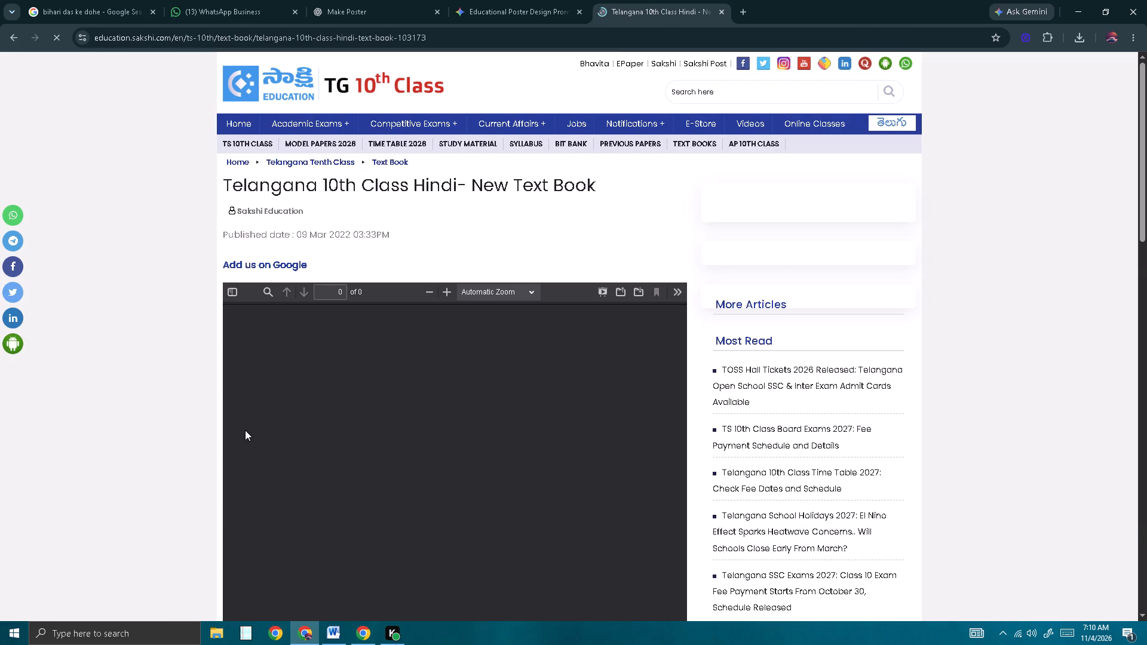
scroll(337, 383, down, 2)
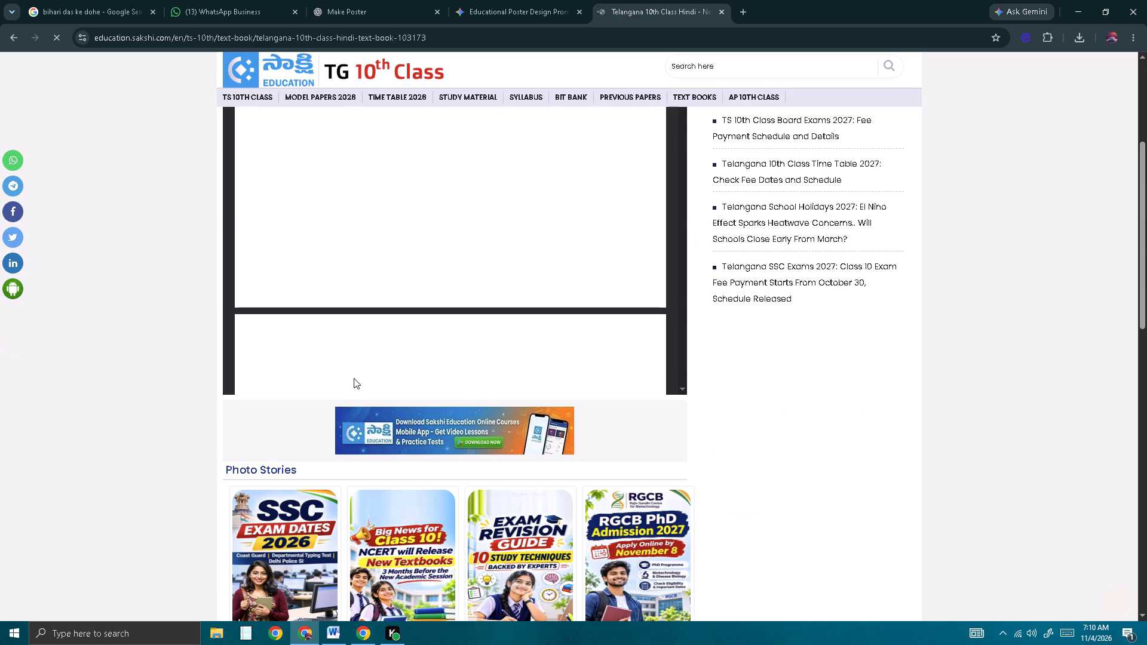
scroll(333, 350, up, 3)
scroll(146, 328, up, 2)
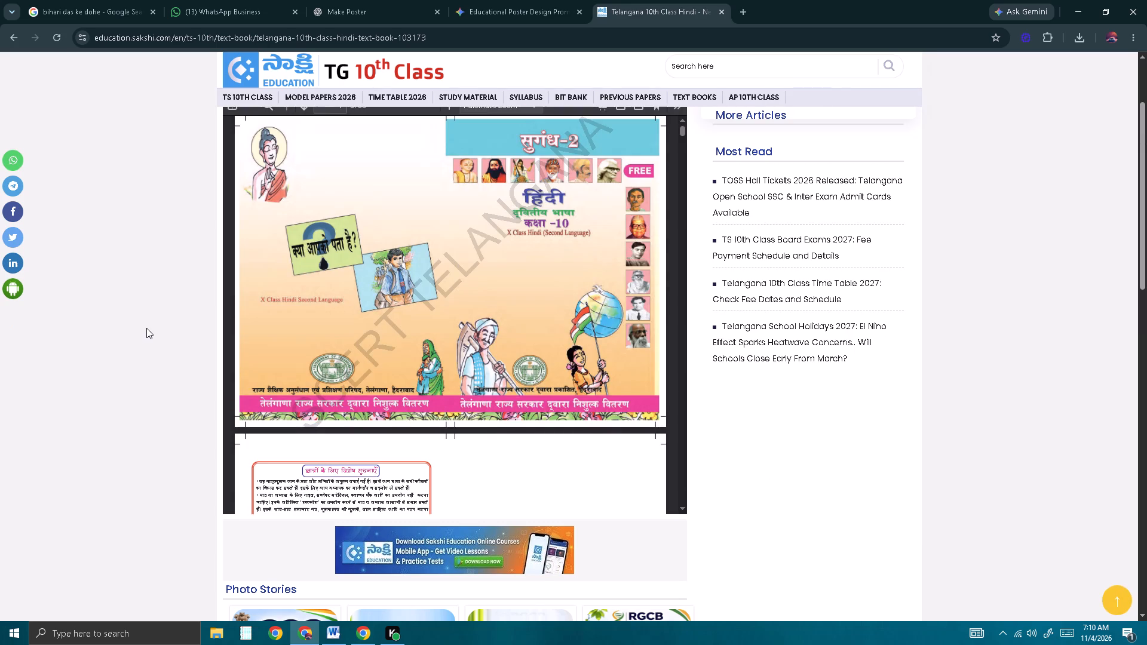
scroll(341, 385, down, 9)
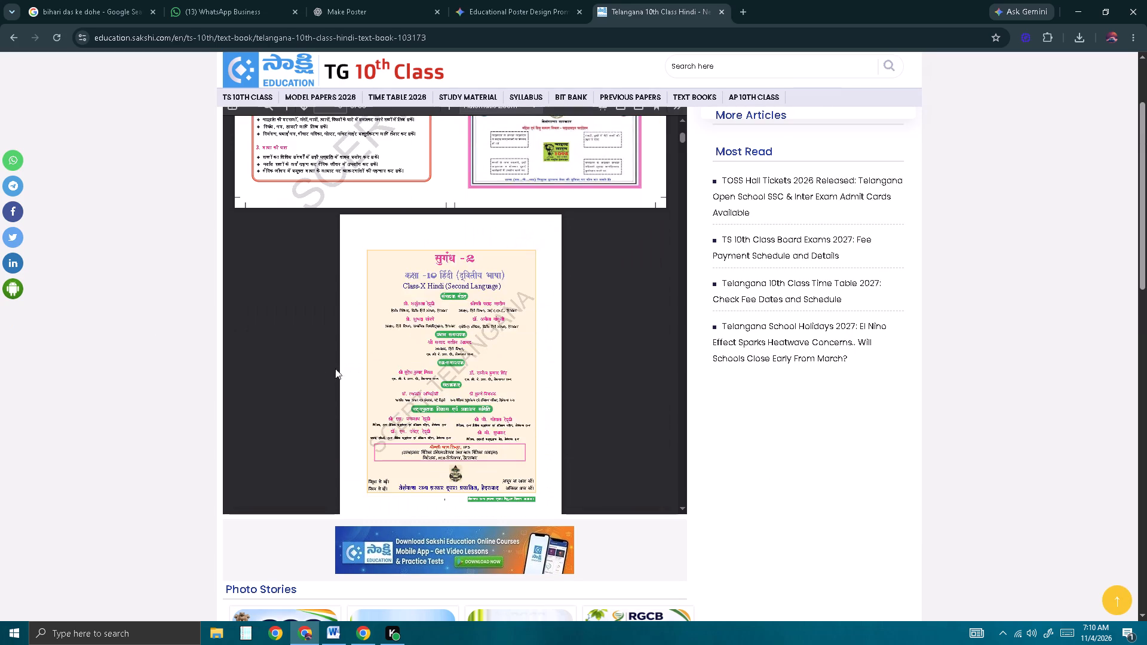
scroll(327, 373, down, 11)
scroll(327, 385, down, 16)
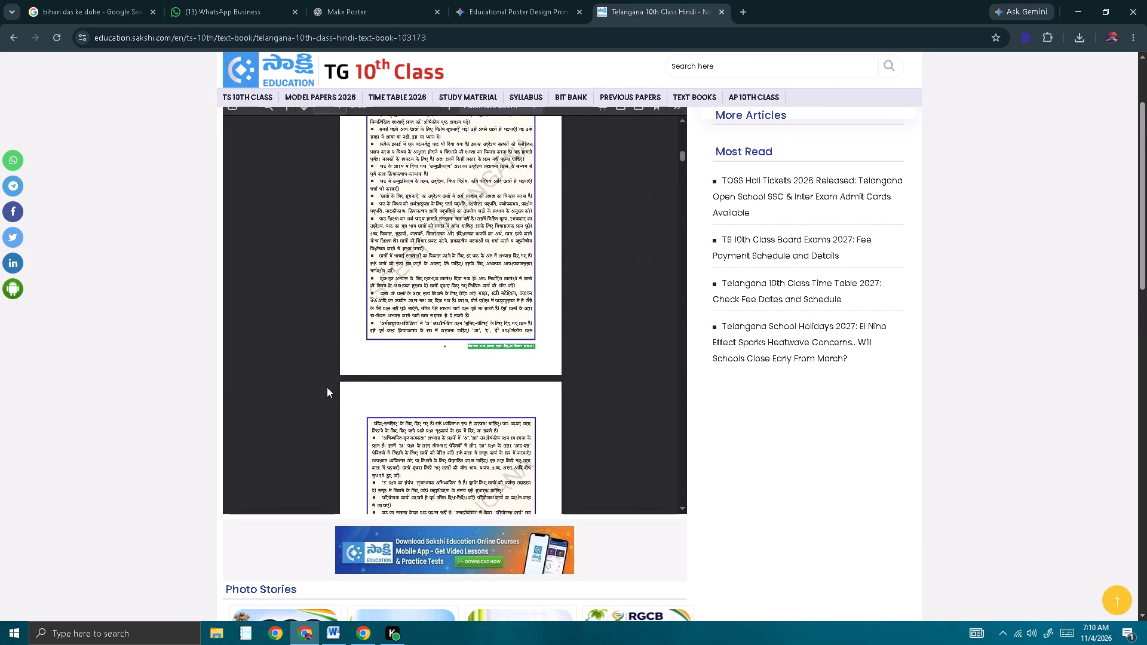
scroll(327, 387, down, 12)
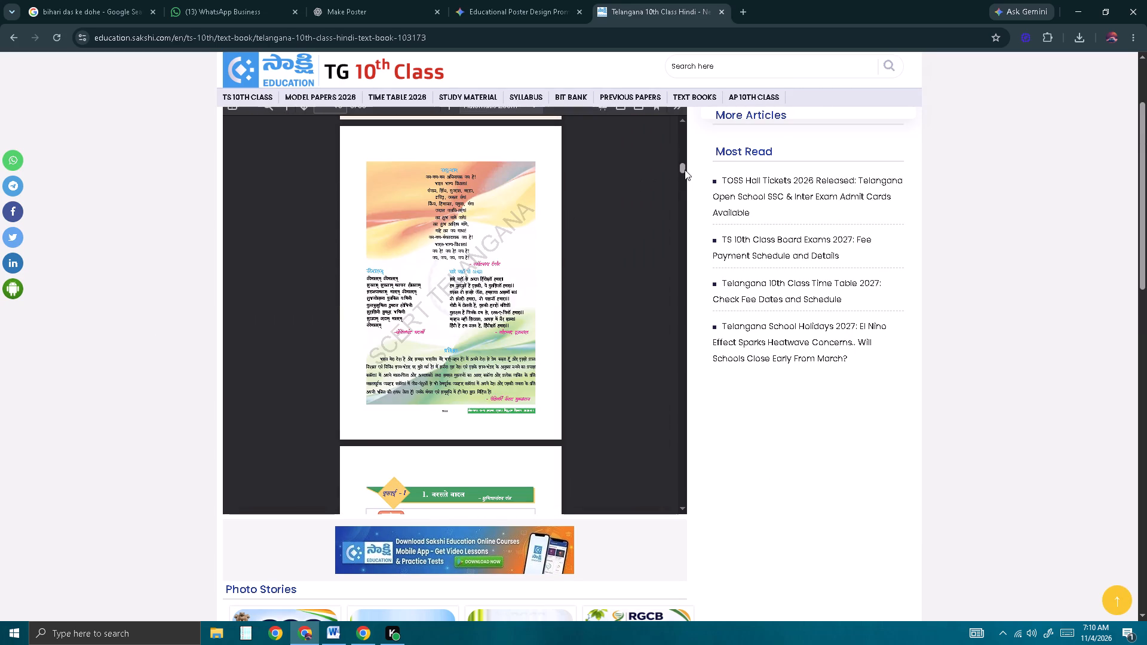
Jump to the end of the textbook PDF and examine the closing pages backwards from the glossary.
drag(683, 170, 686, 259)
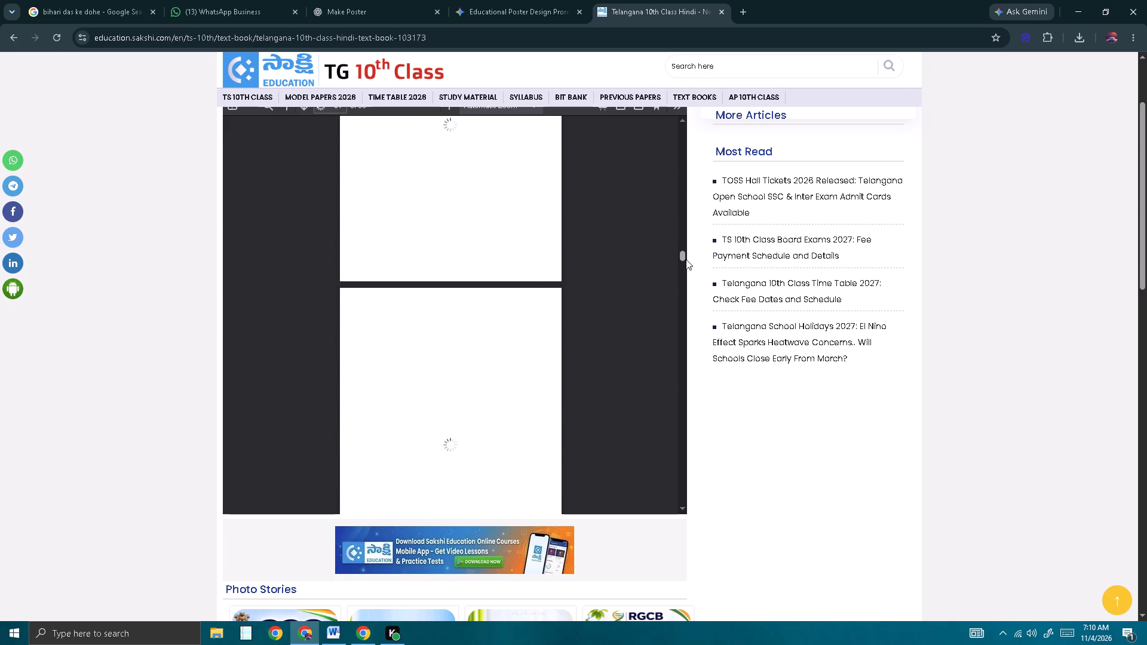
drag(686, 259, 693, 558)
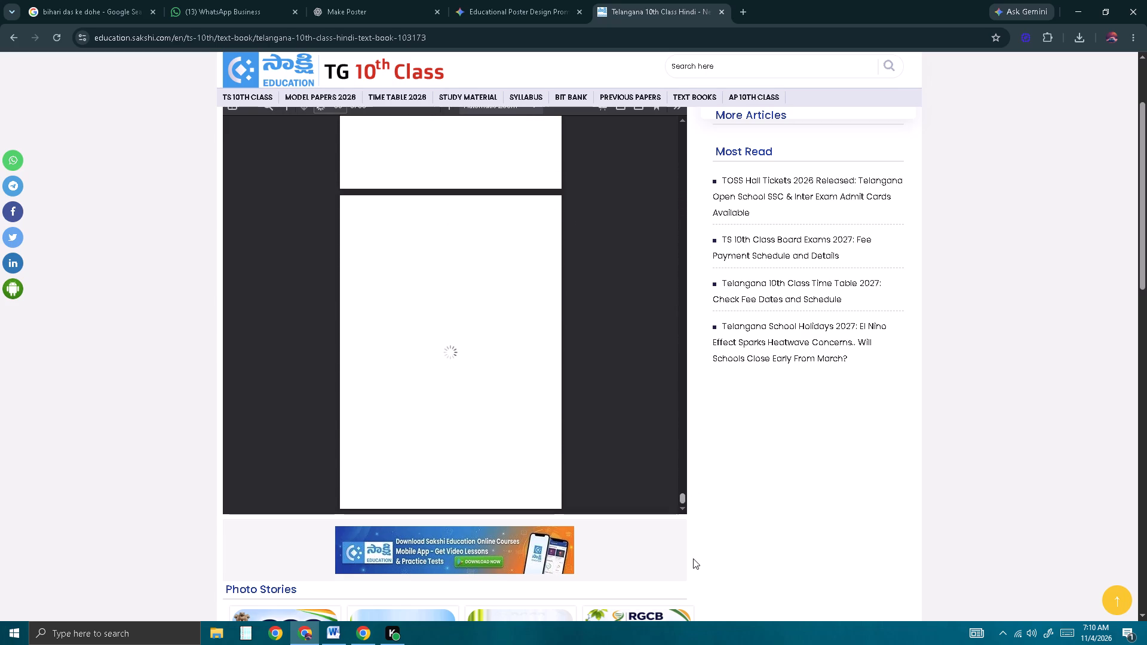
drag(693, 558, 694, 564)
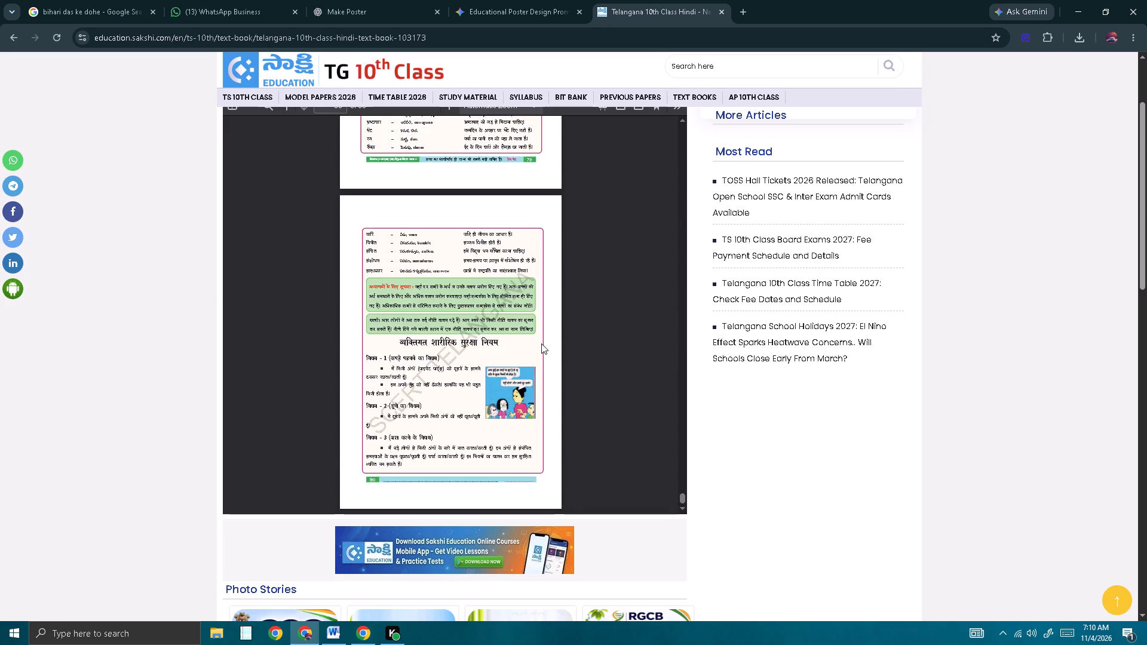
scroll(541, 343, up, 4)
scroll(540, 348, down, 3)
scroll(539, 350, up, 9)
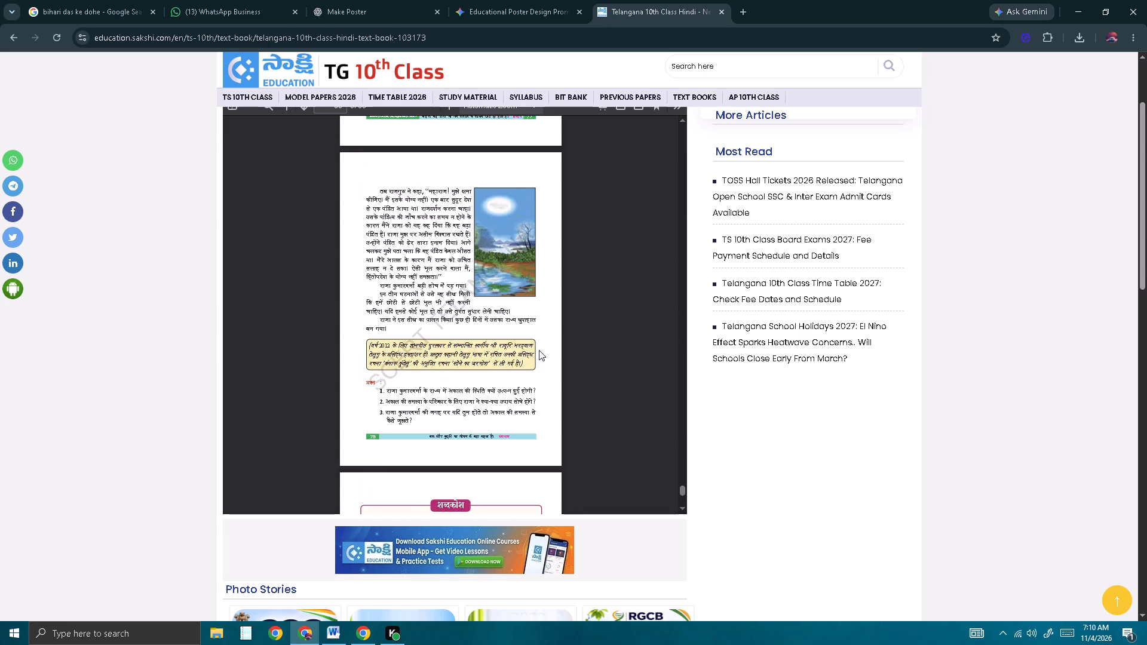
scroll(539, 350, up, 15)
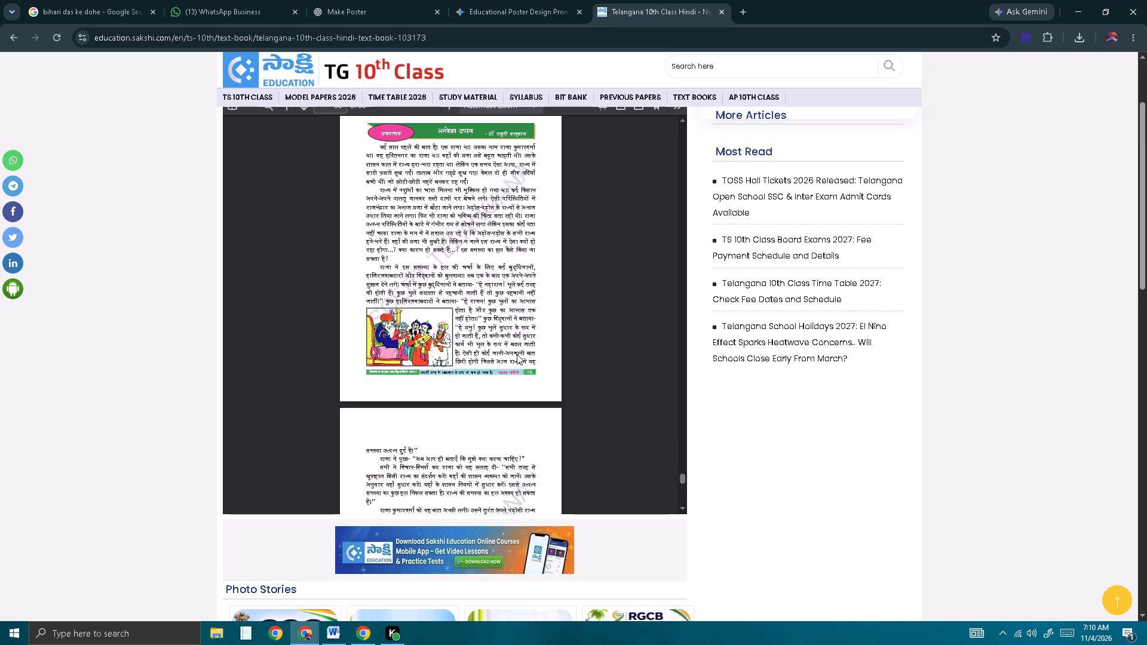
scroll(517, 354, up, 5)
scroll(517, 354, down, 1)
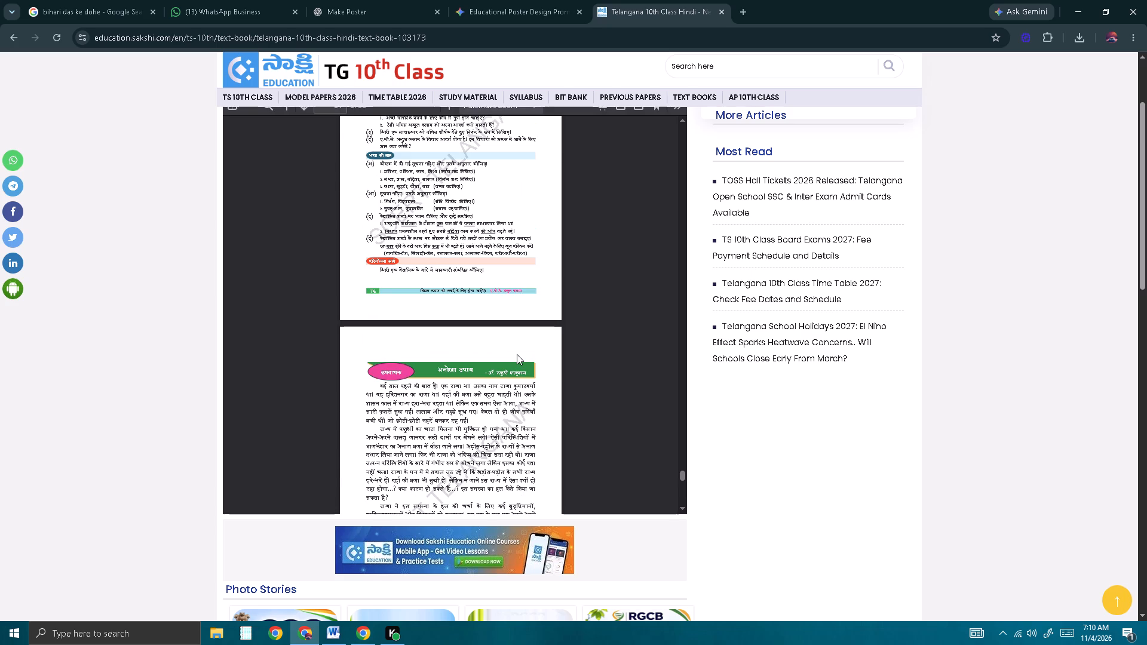
Enlarge the textbook PDF to 130% and examine the pages from 84 through to the last page.
scroll(774, 318, up, 3)
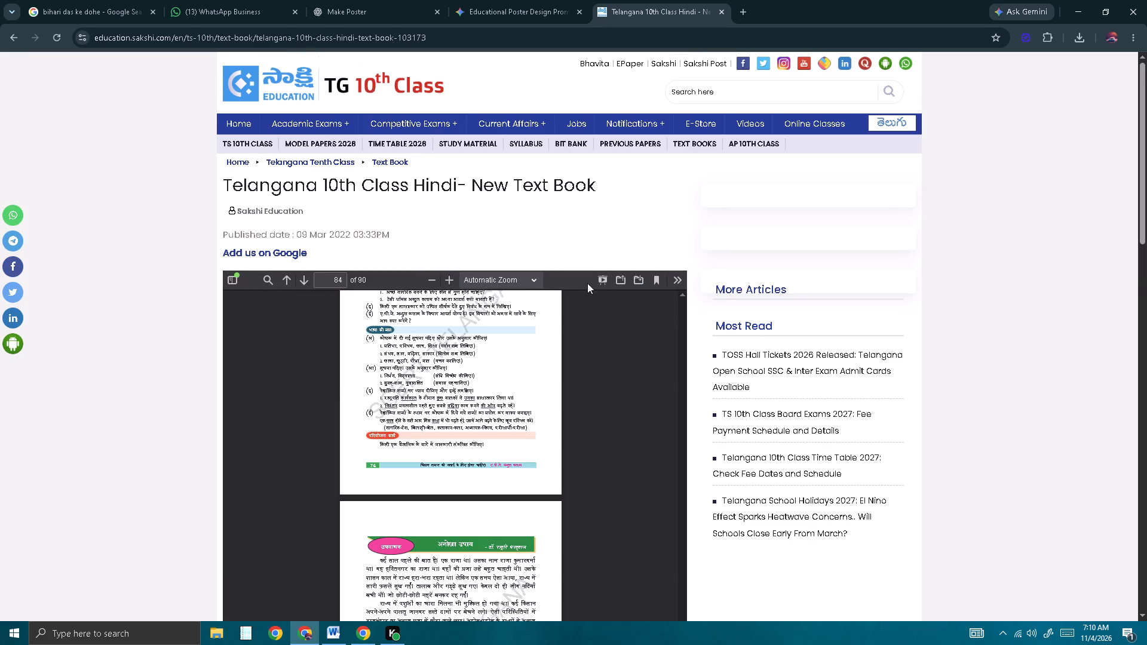
click(683, 279)
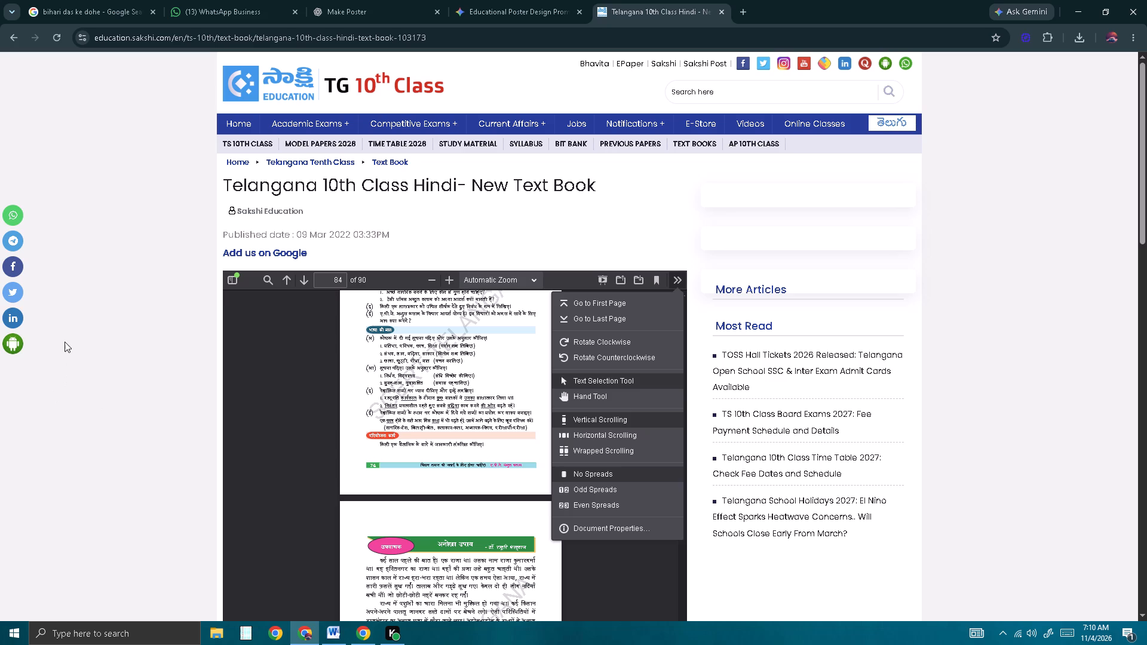
click(454, 282)
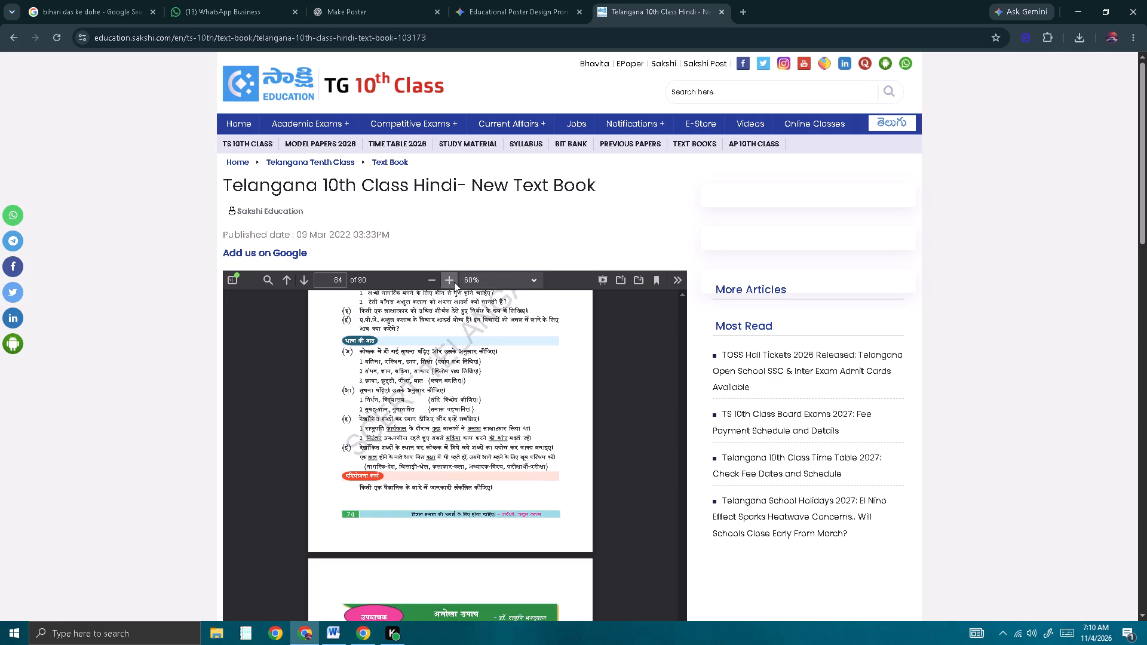
click(454, 282)
click(454, 282)
click(454, 282)
click(454, 282)
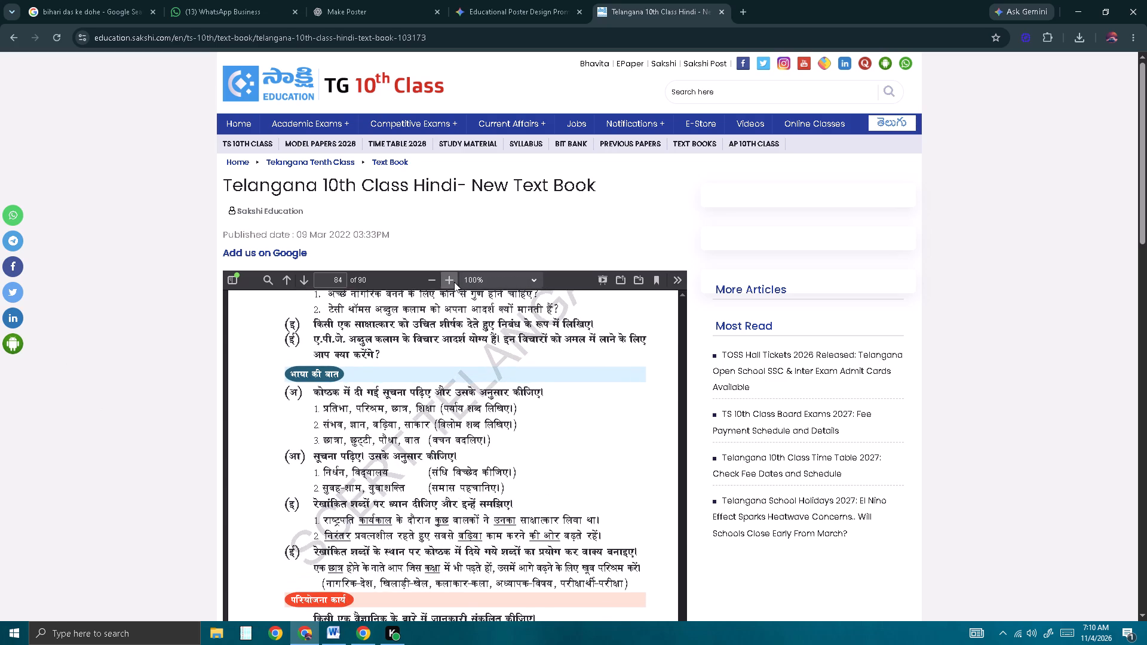
click(454, 282)
click(454, 282)
scroll(516, 384, down, 4)
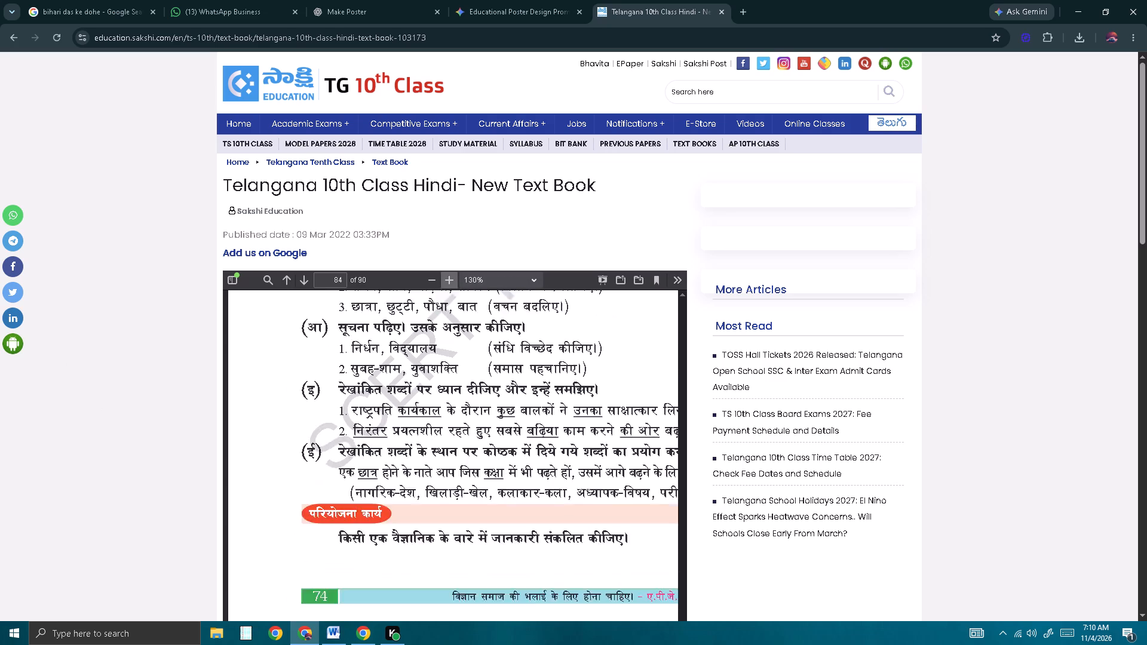
scroll(569, 407, down, 14)
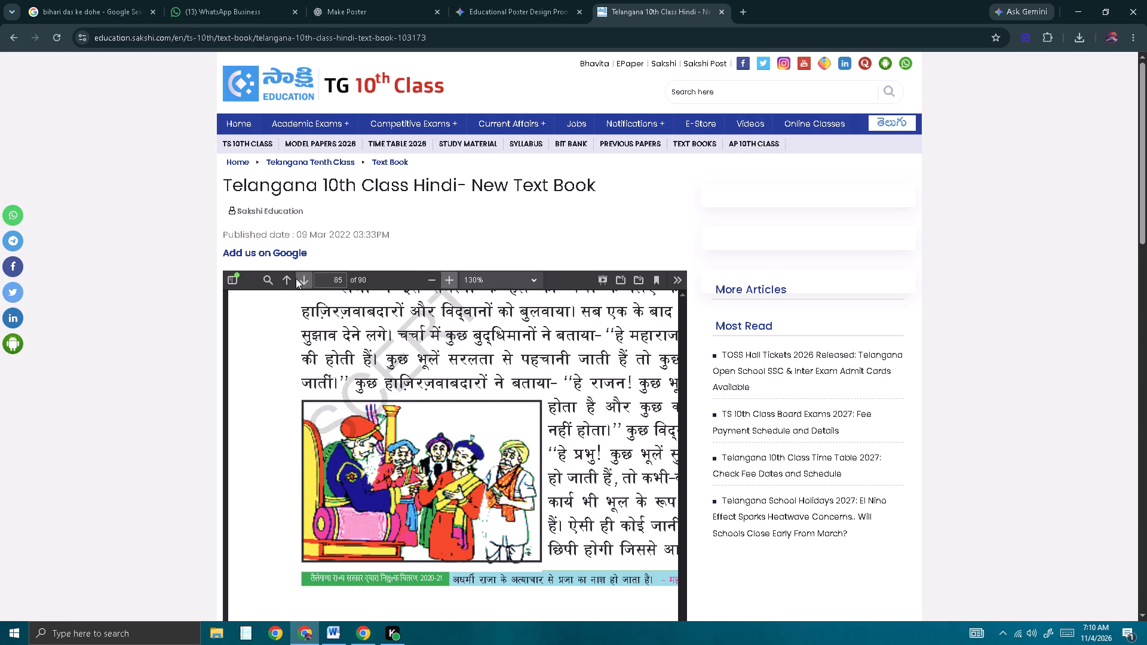
click(296, 278)
click(296, 278)
triple_click(296, 278)
click(296, 278)
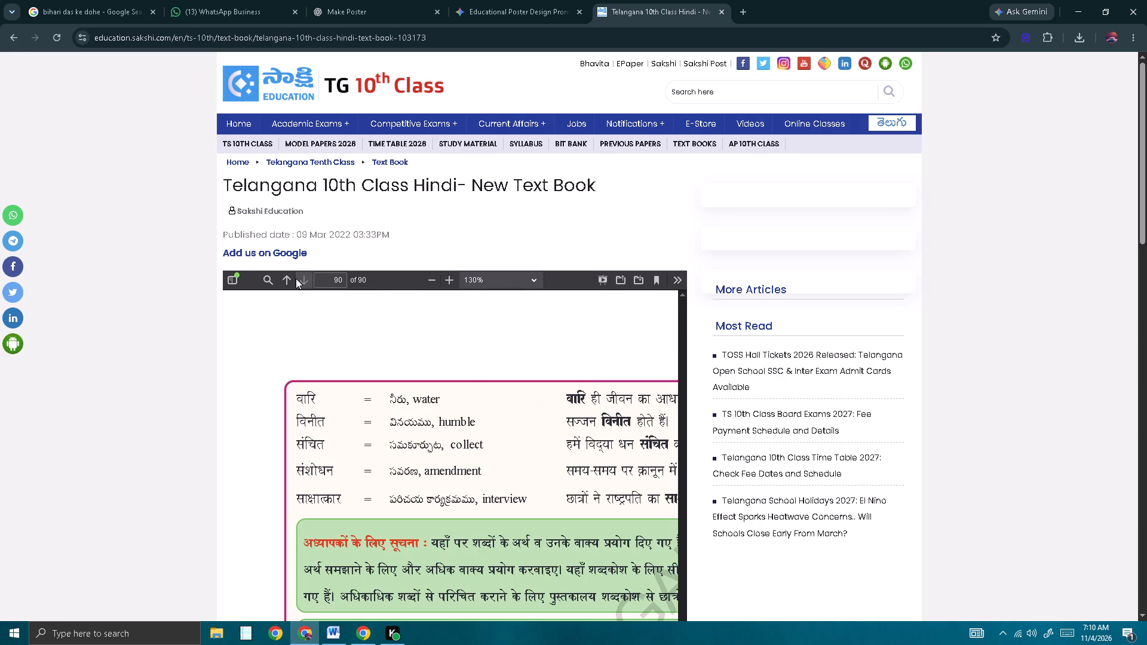
Reduce the PDF to 70% and examine it backwards from the glossary to the Abdul Kalam interview in chapter 12.
scroll(571, 360, up, 4)
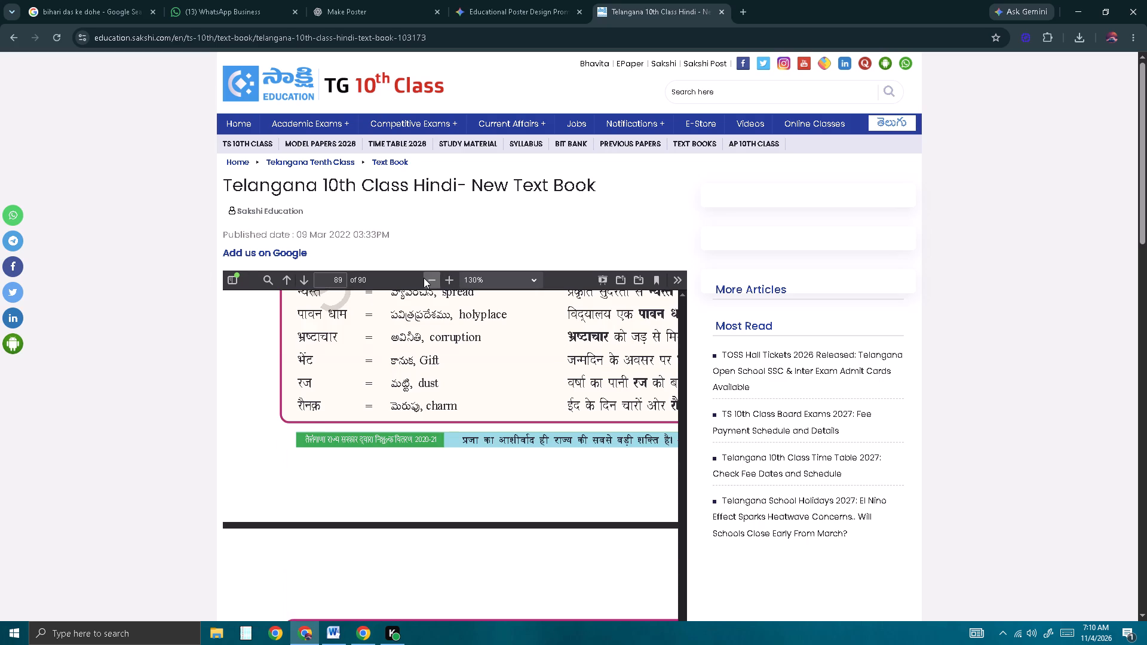
triple_click(424, 278)
double_click(424, 278)
scroll(455, 350, up, 11)
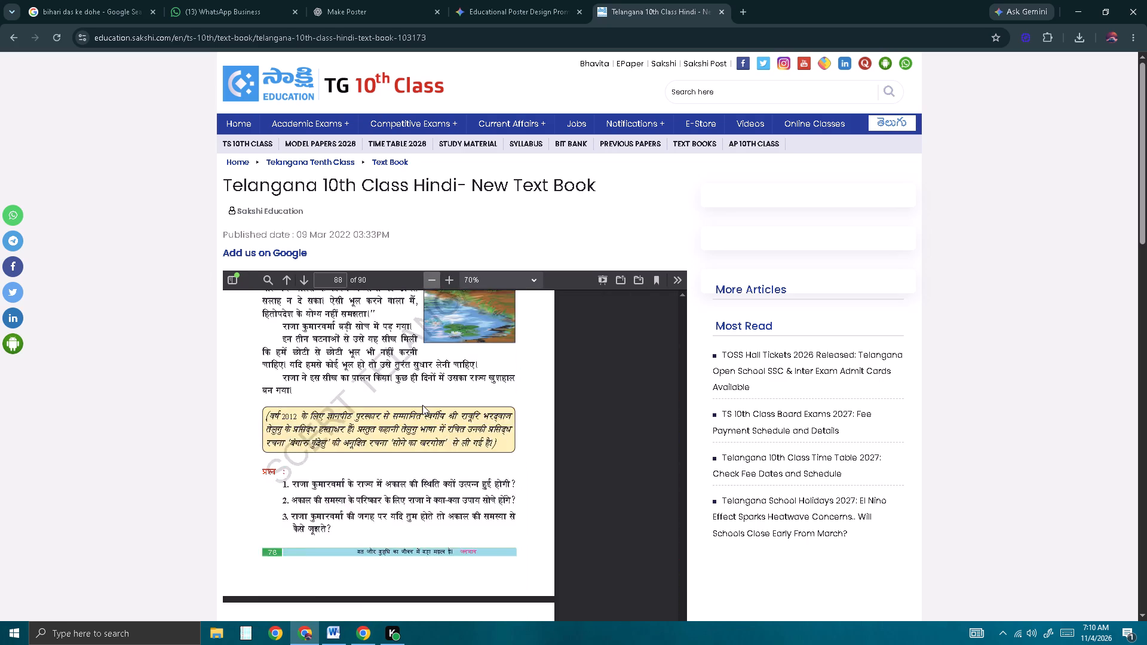
scroll(422, 405, up, 19)
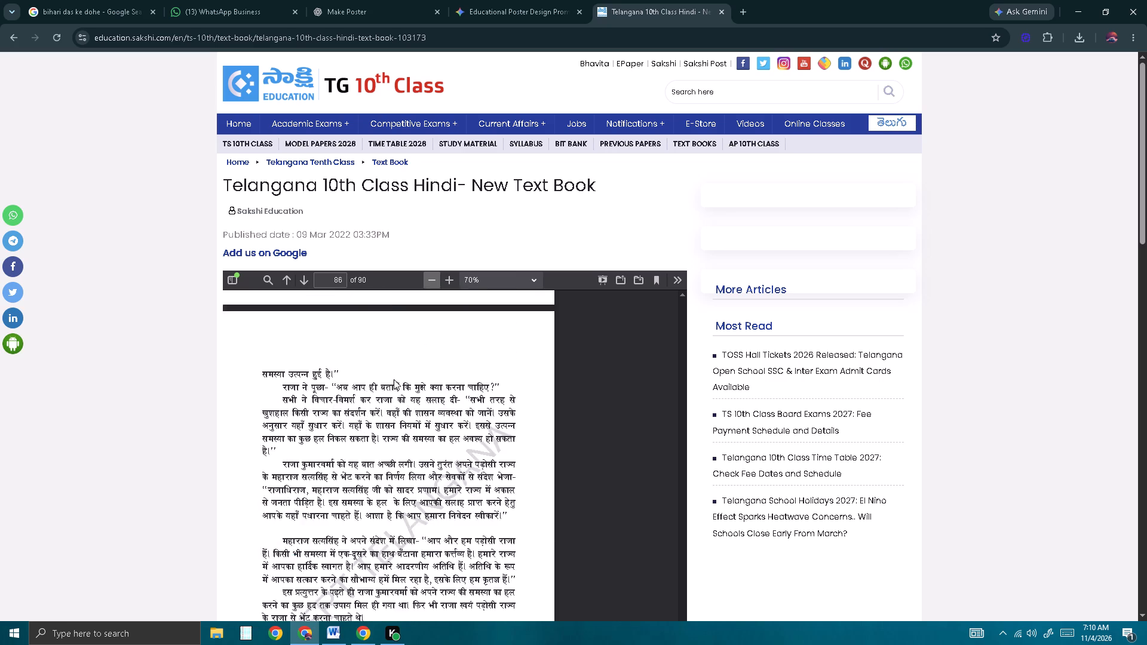
scroll(394, 379, up, 17)
scroll(394, 379, up, 4)
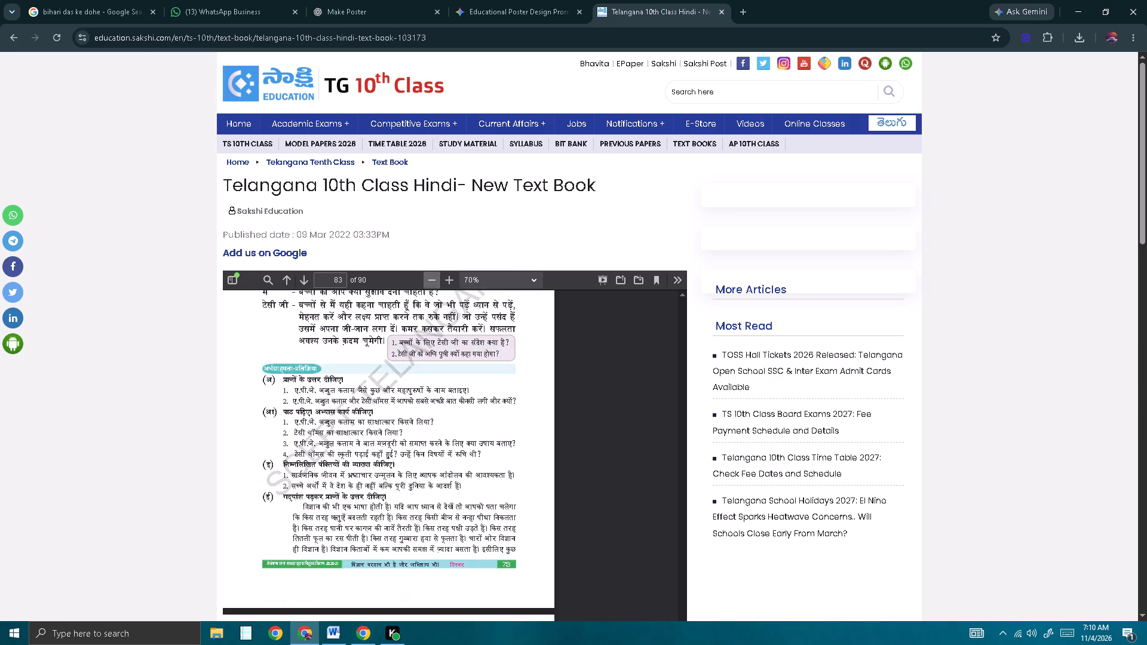
scroll(394, 379, up, 13)
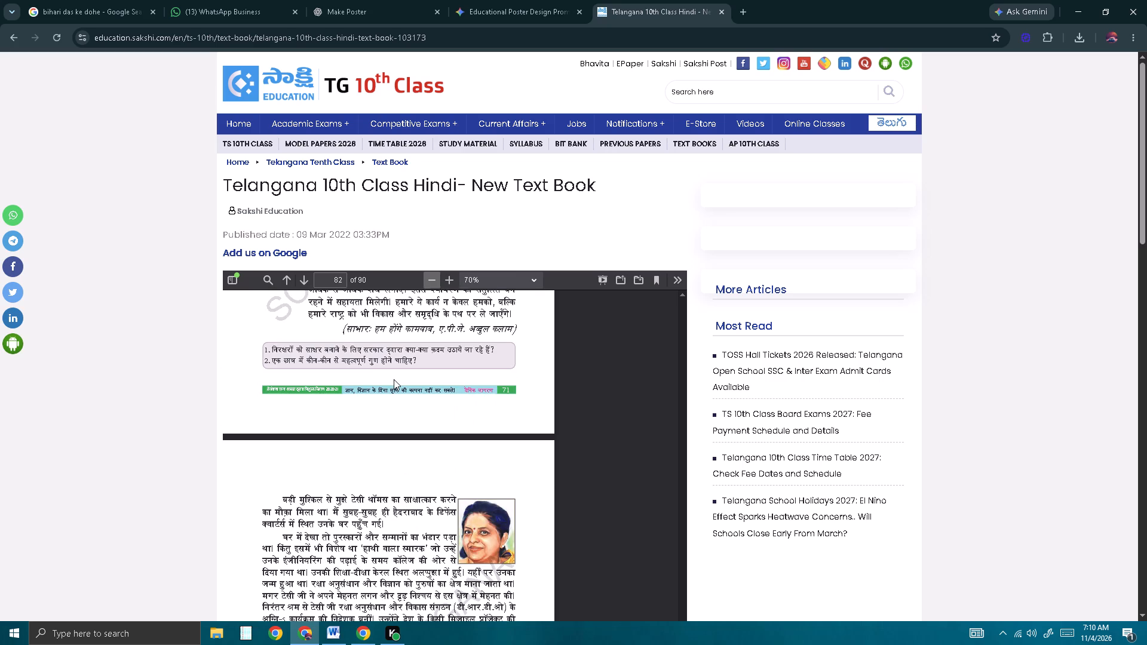
scroll(394, 379, up, 17)
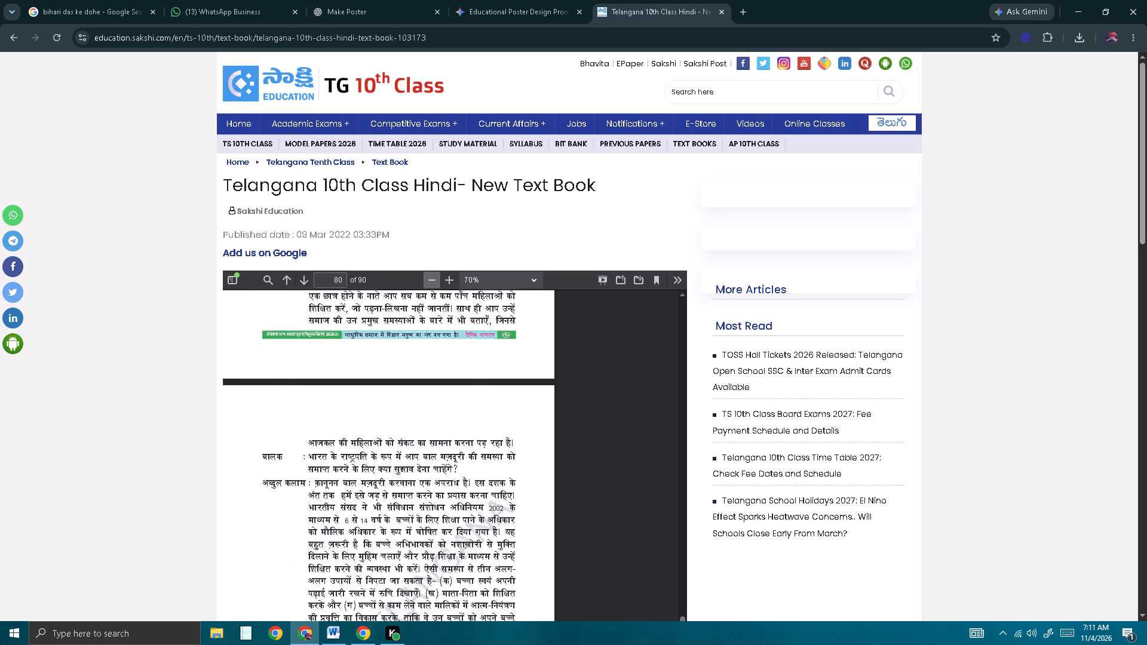
scroll(388, 382, up, 12)
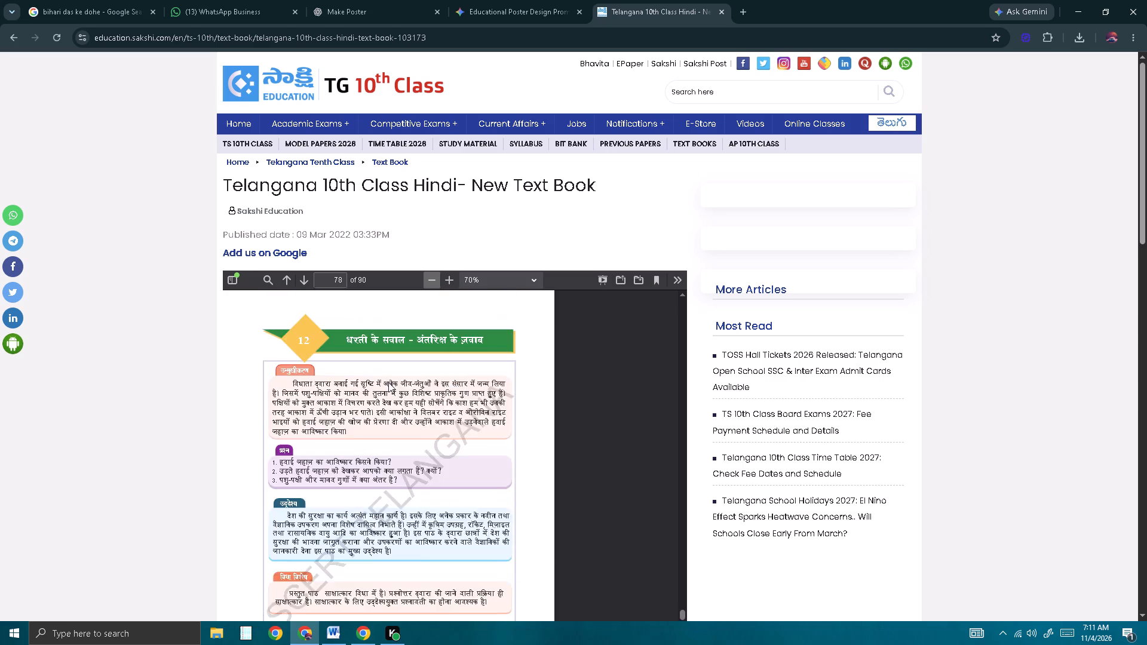
scroll(388, 382, up, 1)
scroll(388, 382, down, 11)
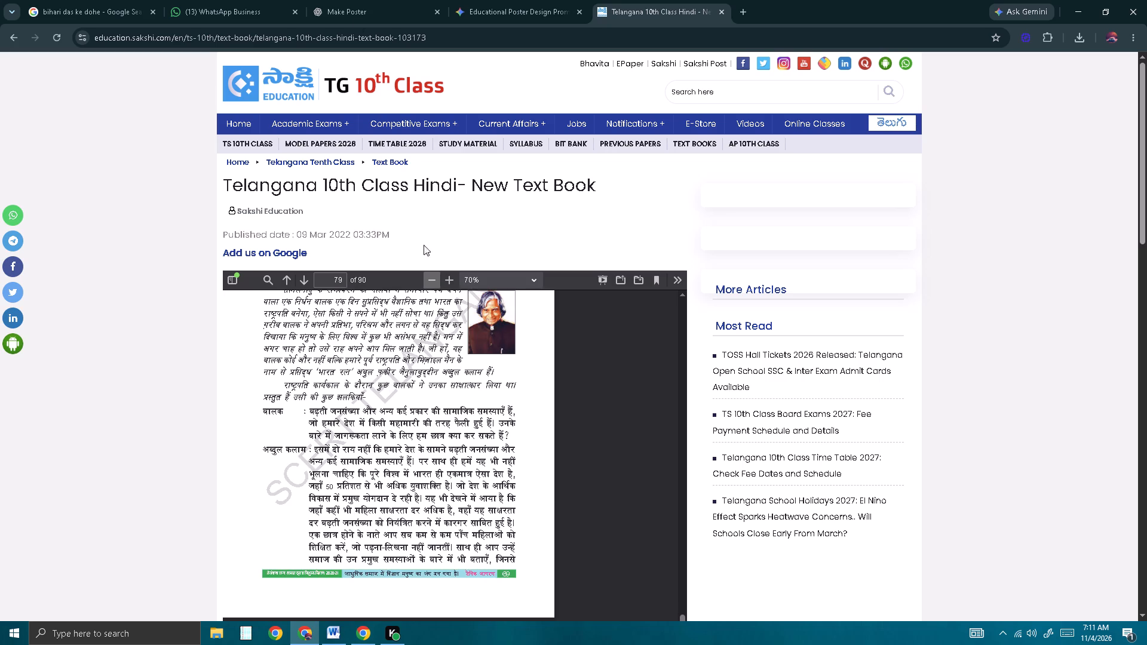
Search Google in a new tab for "abdul kalam images" and show the image results.
click(743, 8)
click(566, 230)
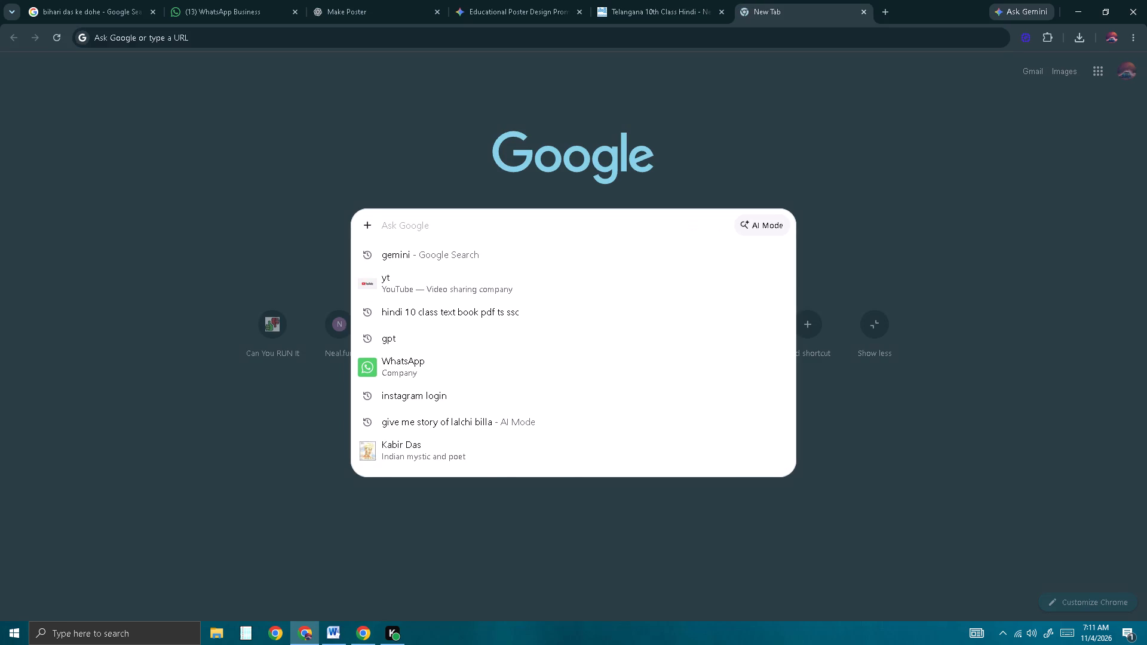
text(abdul ka)
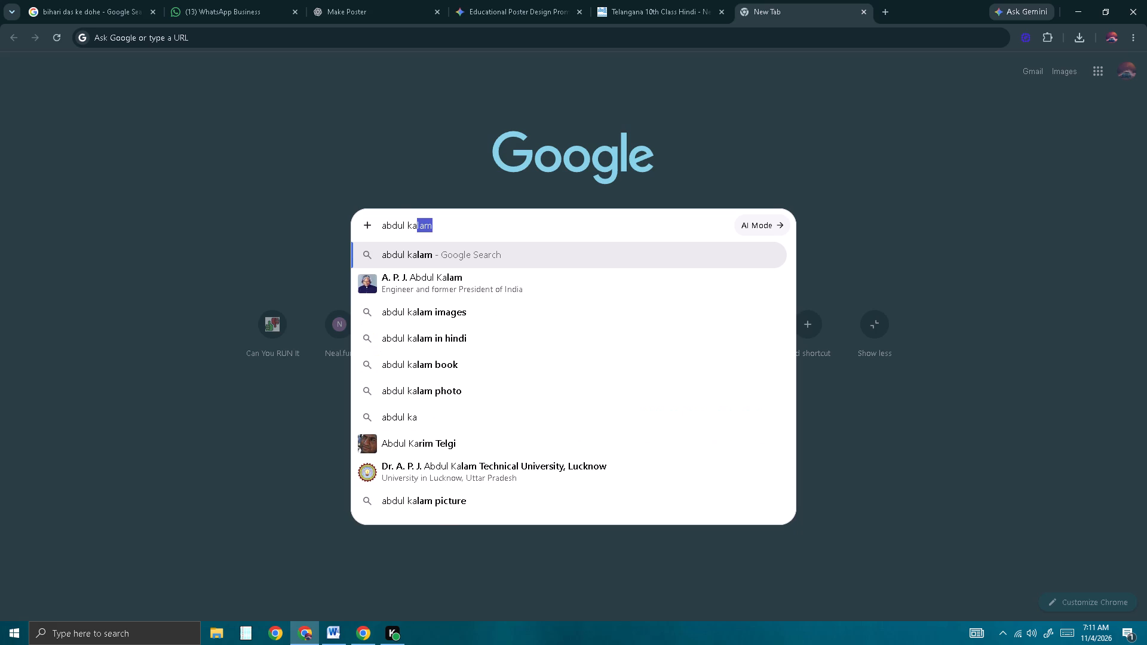
click(473, 315)
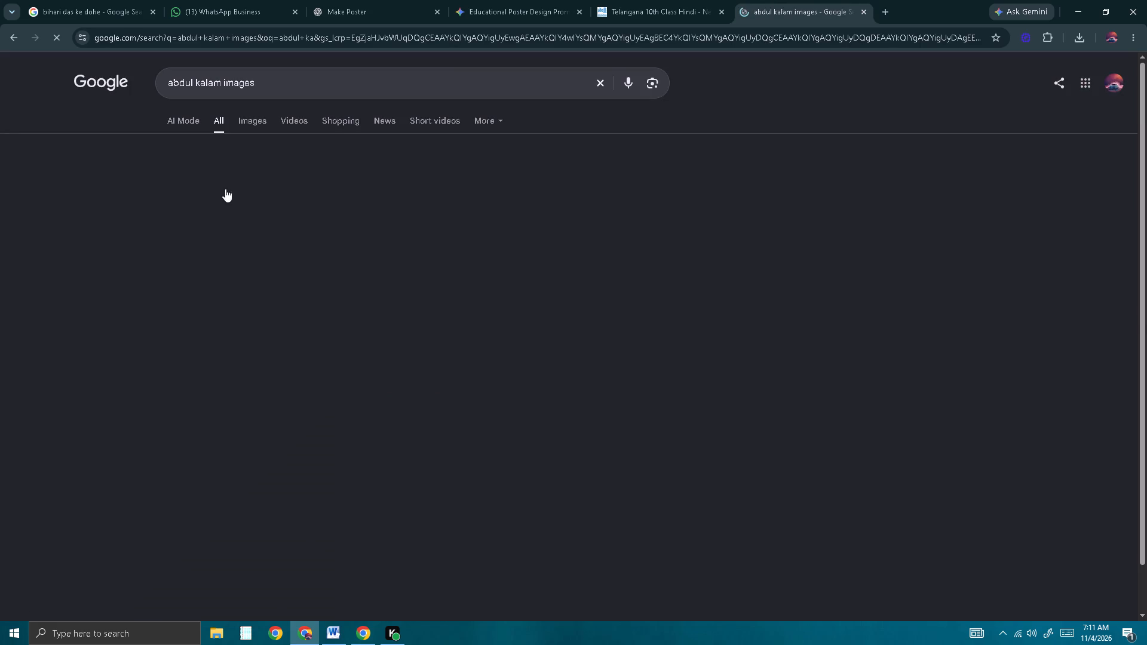
click(254, 127)
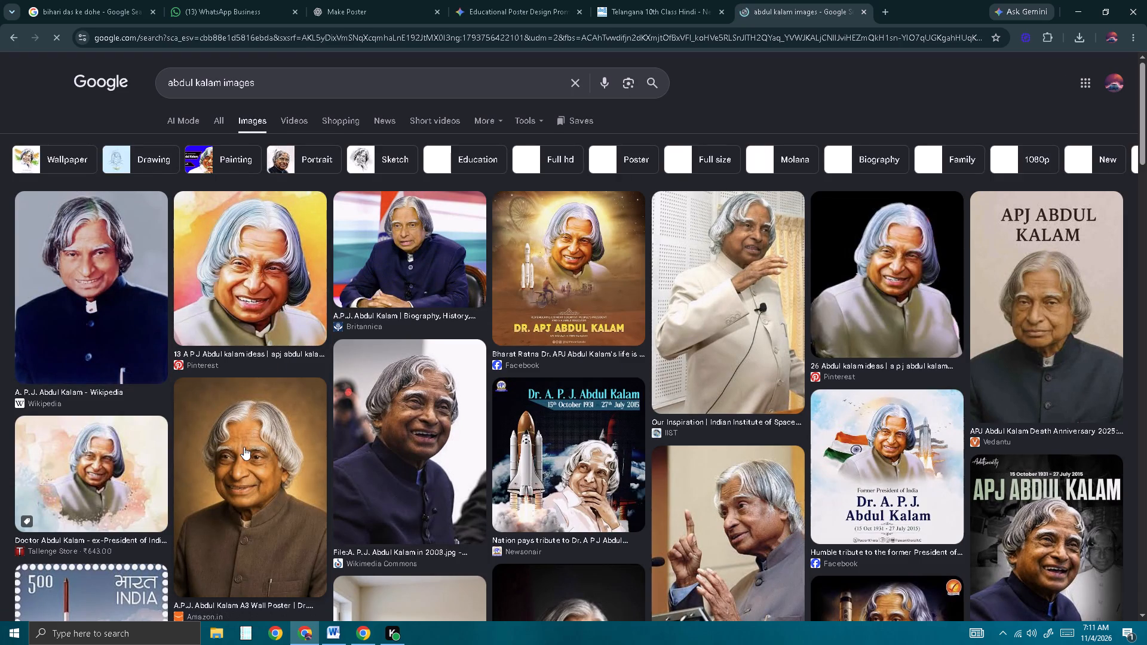
Copy the painted Abdul Kalam portrait with the yellow-orange background from the image results.
right_click(243, 269)
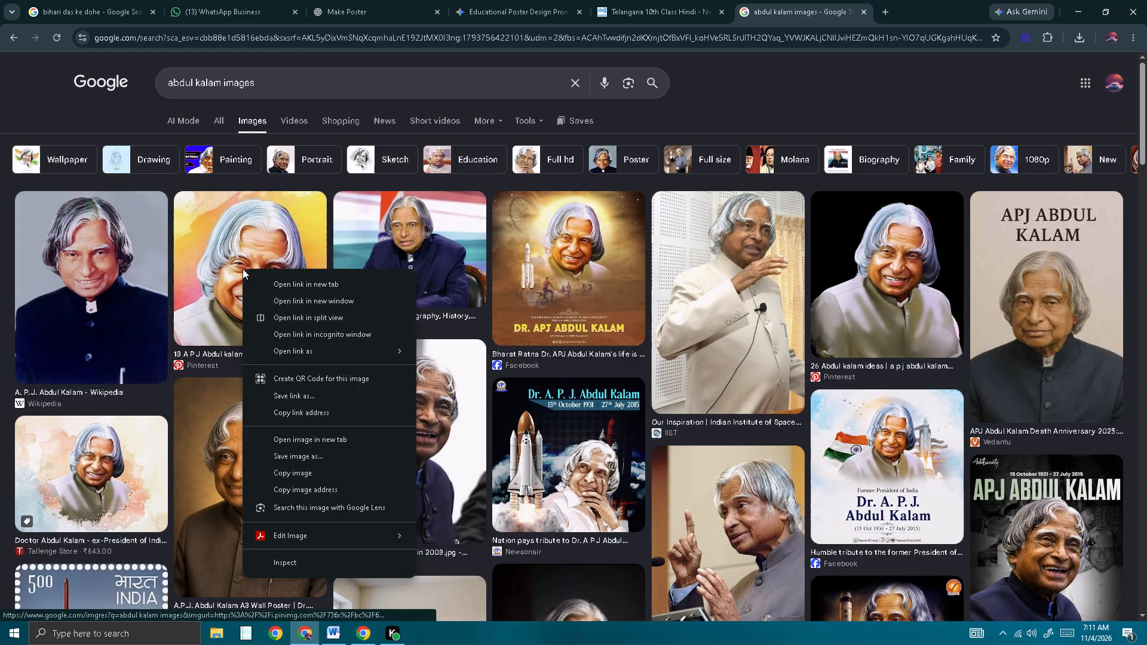
click(315, 475)
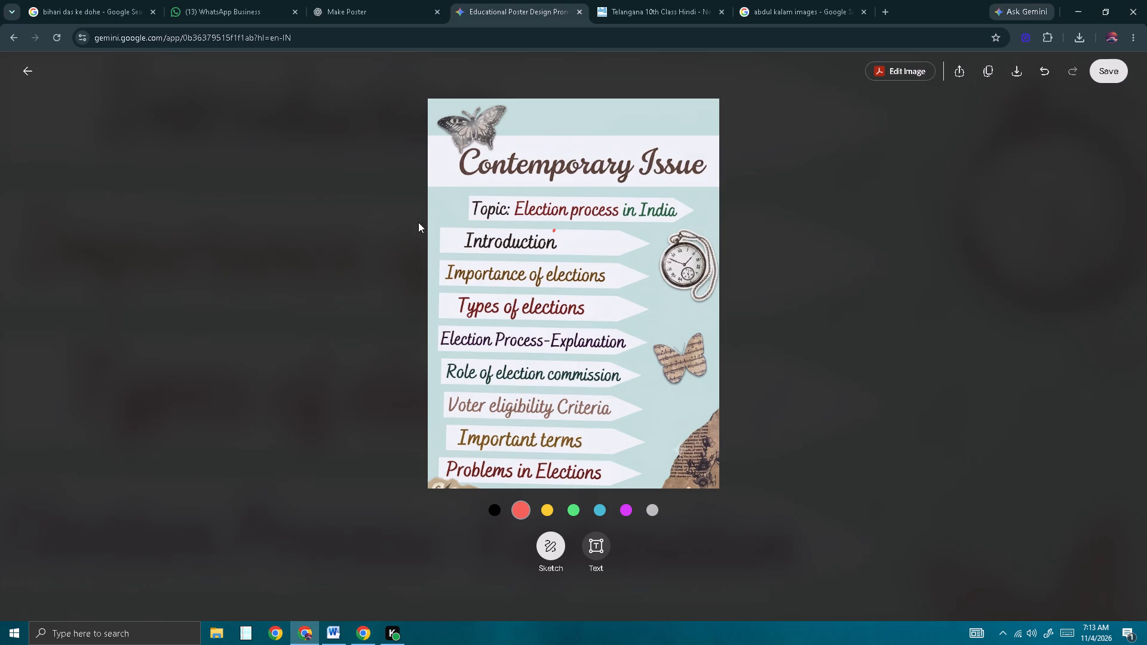
Look through the Telangana 10th Class Hindi textbook beyond the Abdul Kalam lesson for the next figure to add.
click(648, 3)
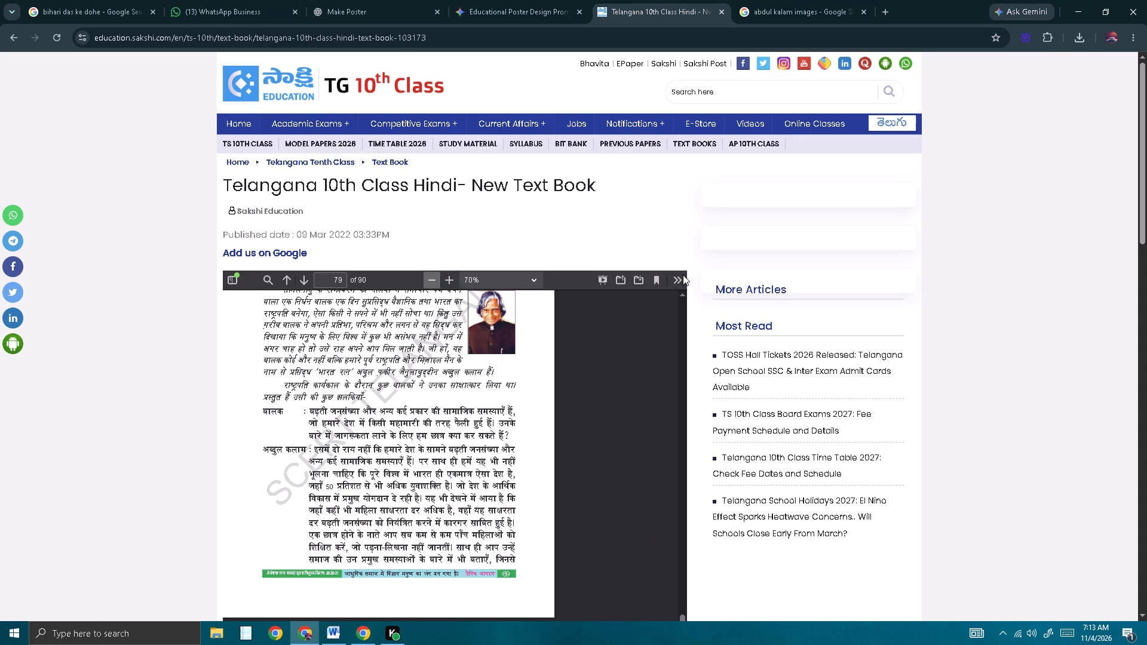
scroll(540, 493, down, 11)
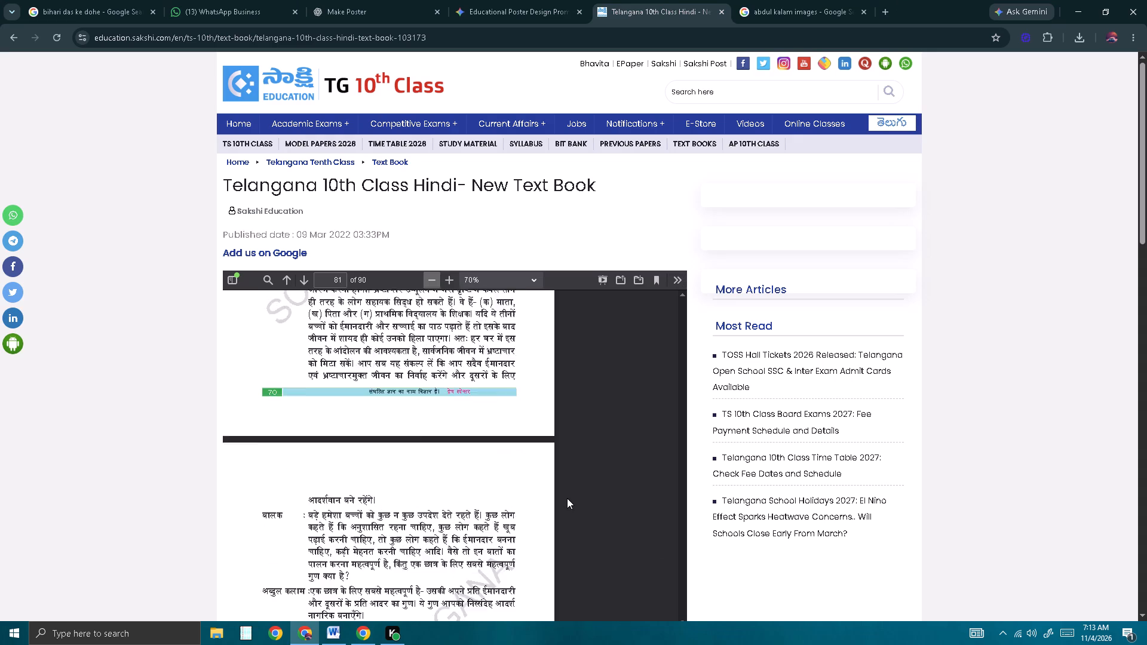
scroll(567, 498, down, 14)
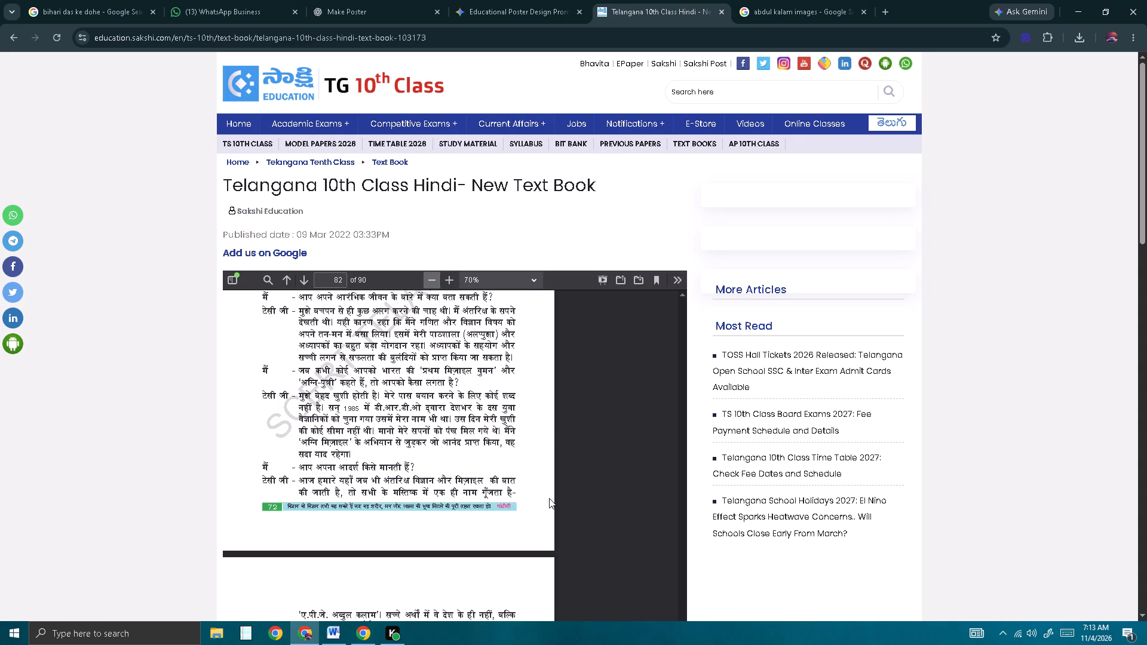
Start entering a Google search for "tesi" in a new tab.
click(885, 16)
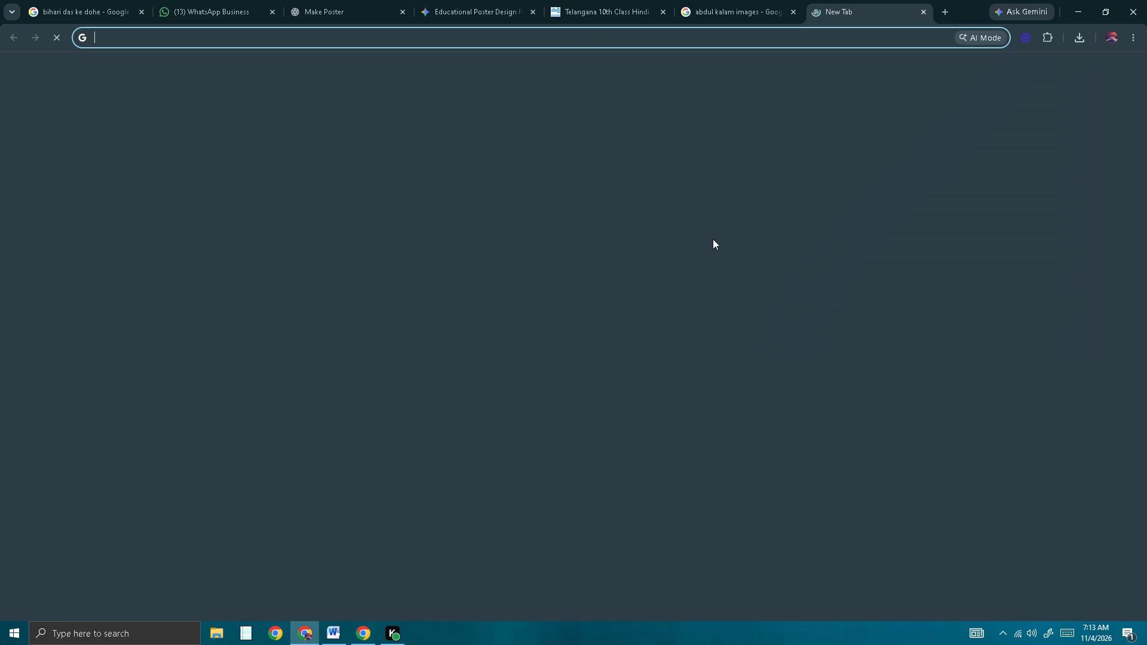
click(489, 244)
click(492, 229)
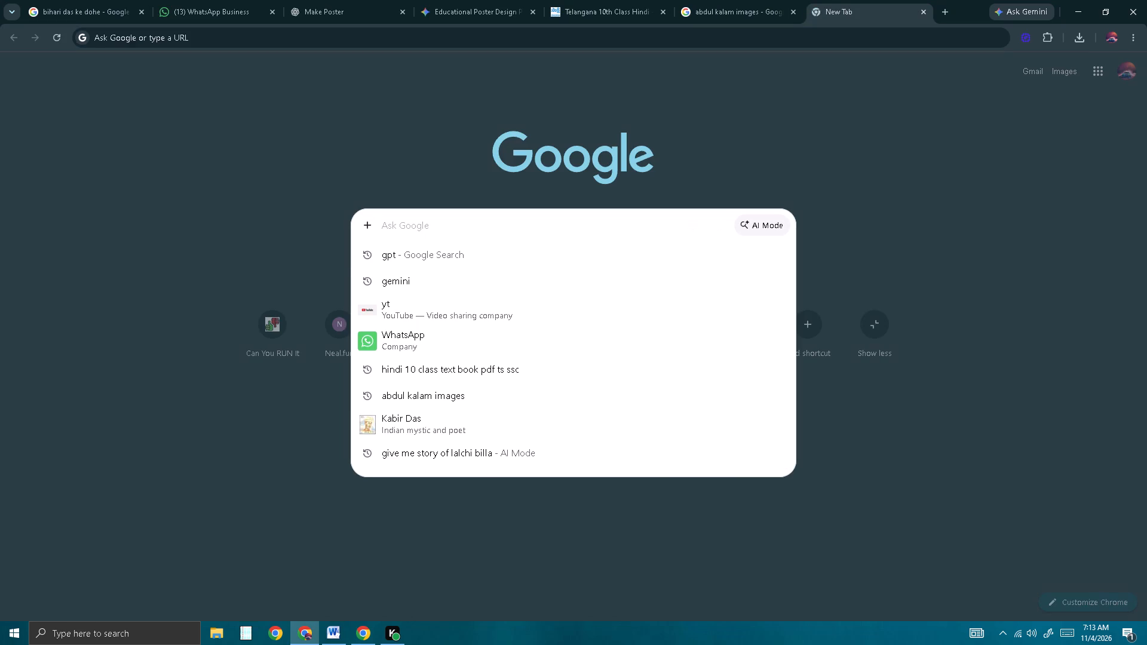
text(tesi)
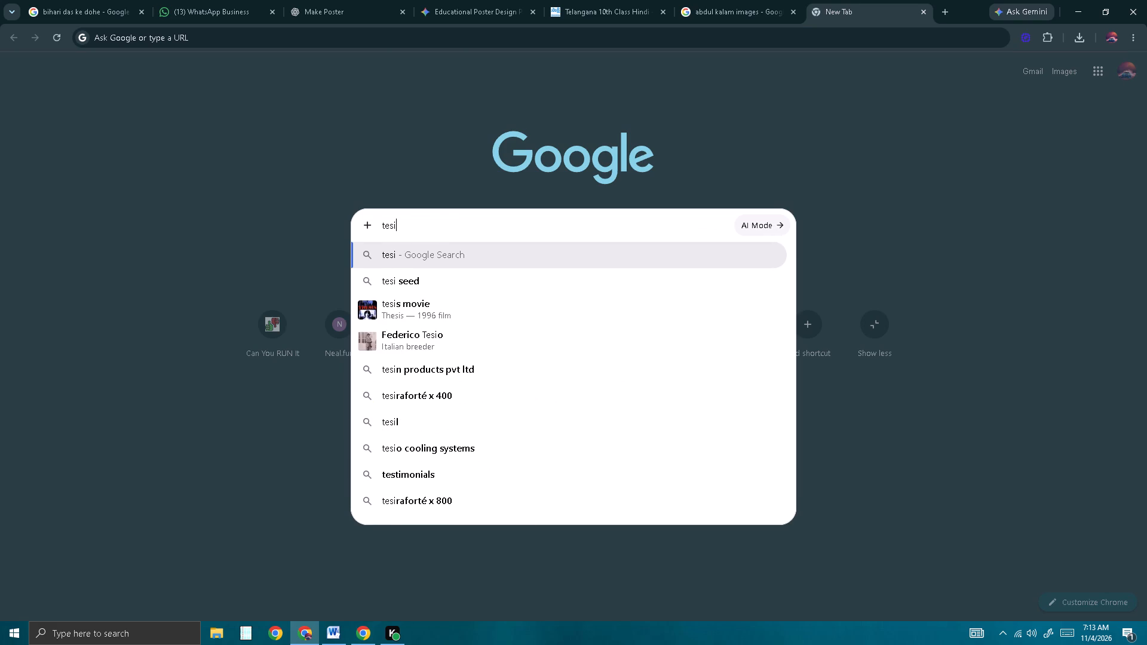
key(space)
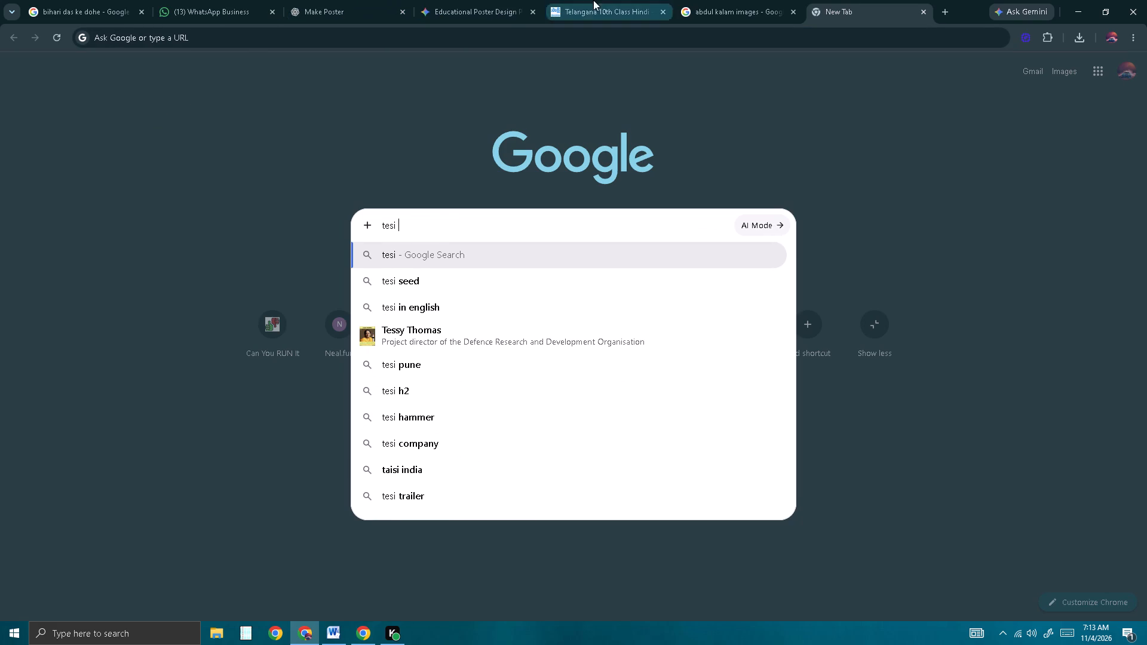
Return to the Telangana 10th Class Hindi textbook and capture a rectangular snip of the Tessy Thomas portrait on page 82.
click(660, 0)
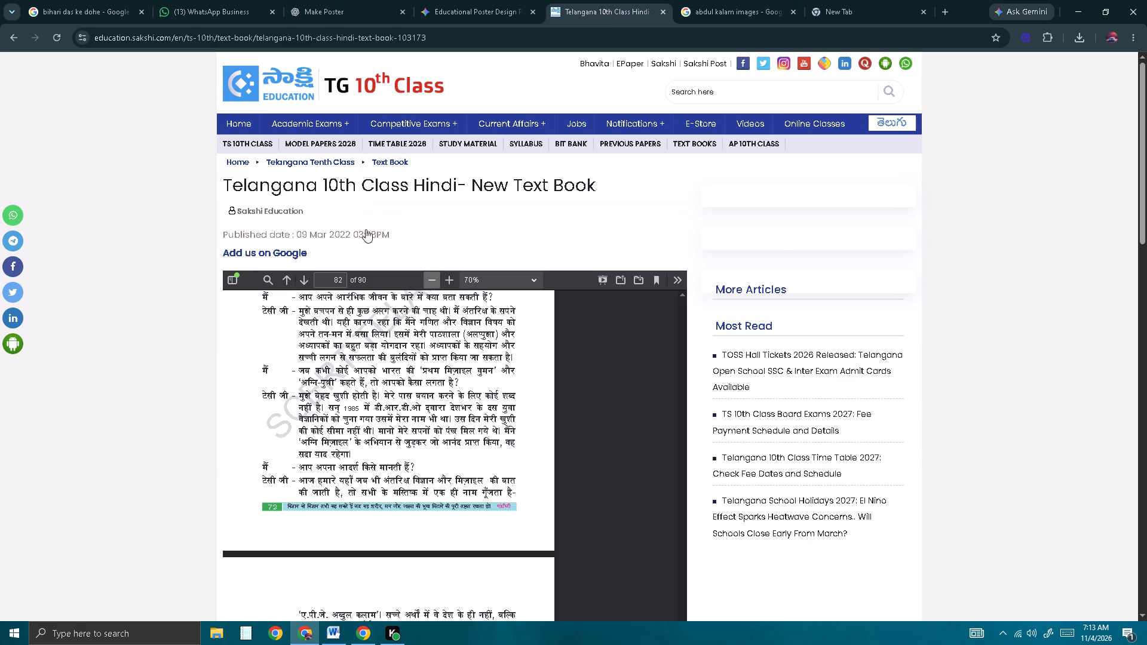
scroll(446, 500, up, 3)
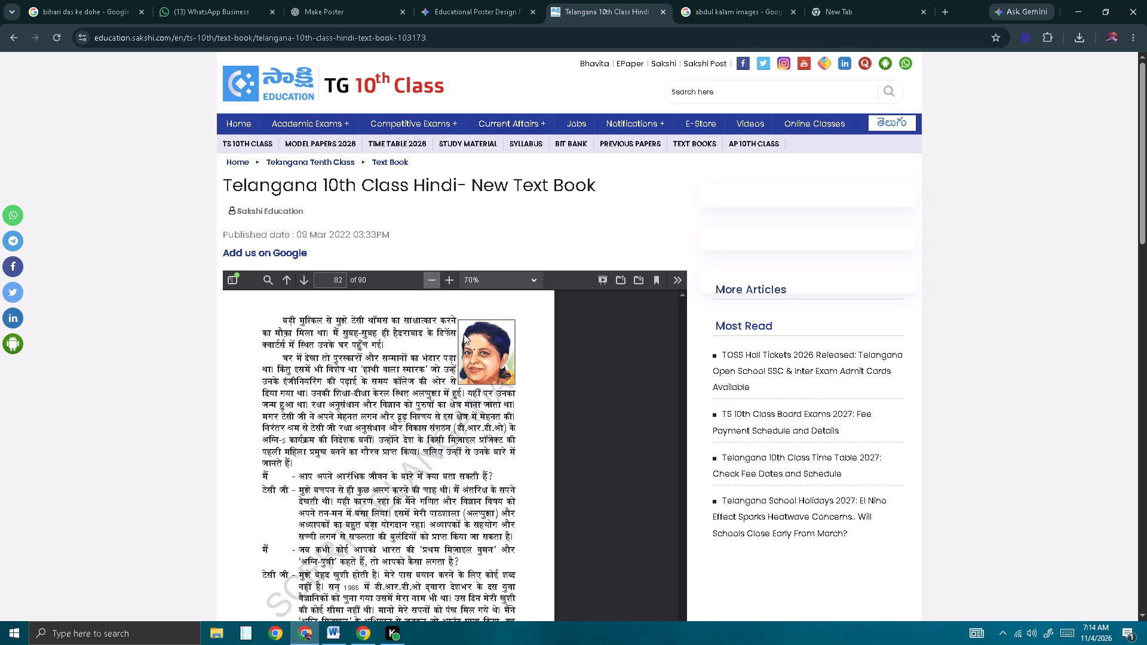
key(ctrl+shift+s)
key(shift+super+s)
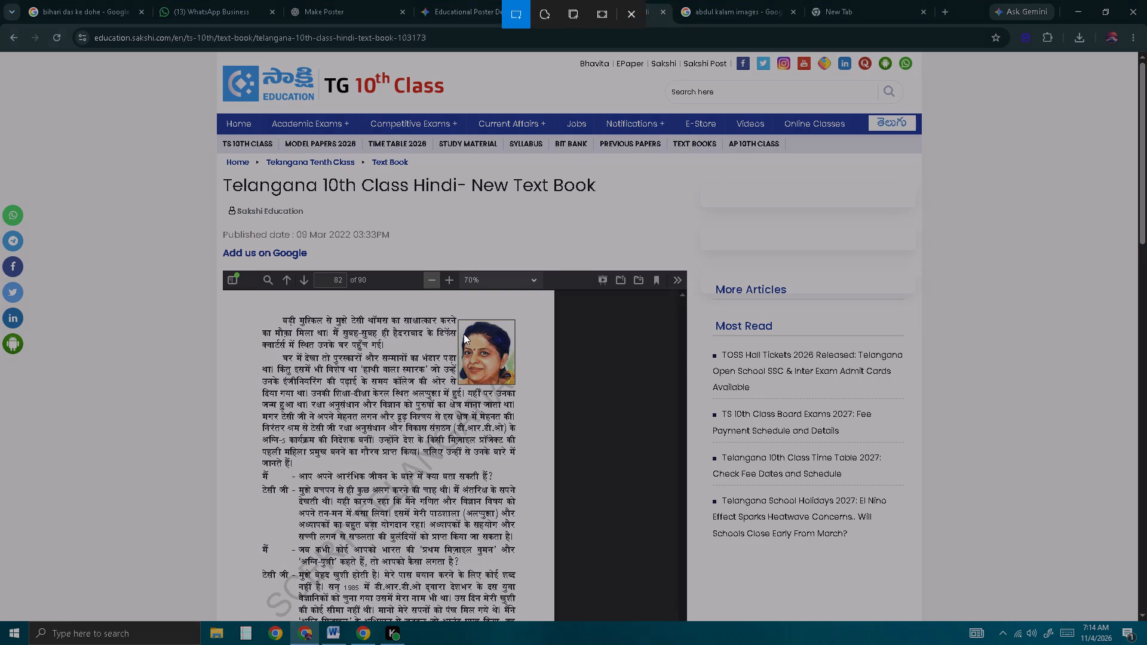
click(578, 9)
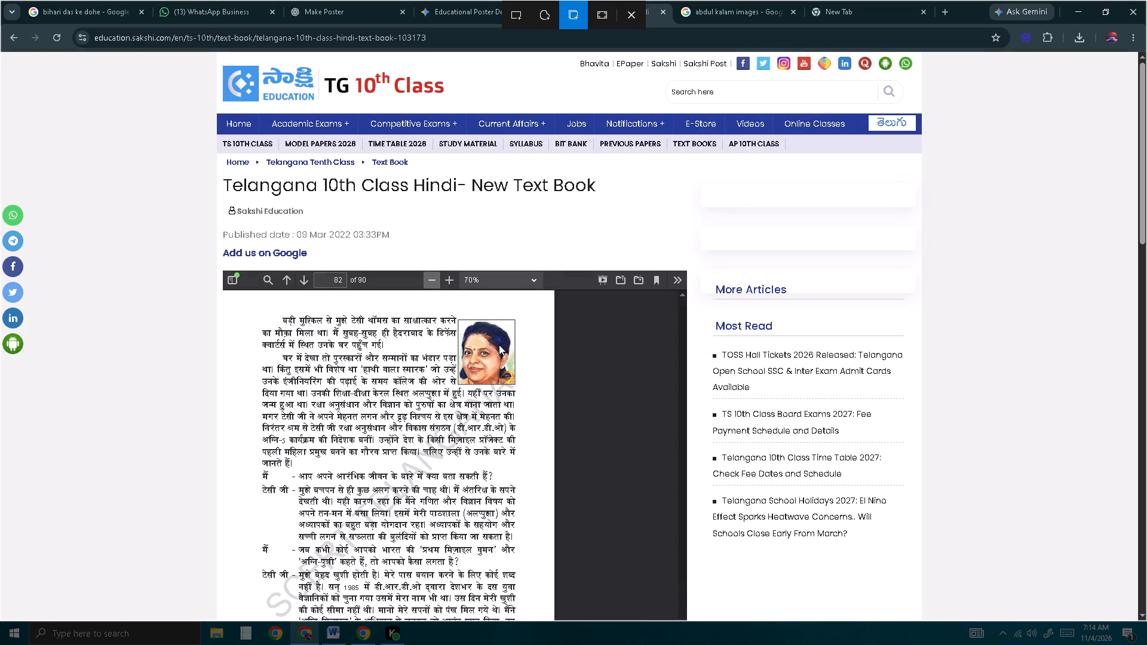
click(511, 18)
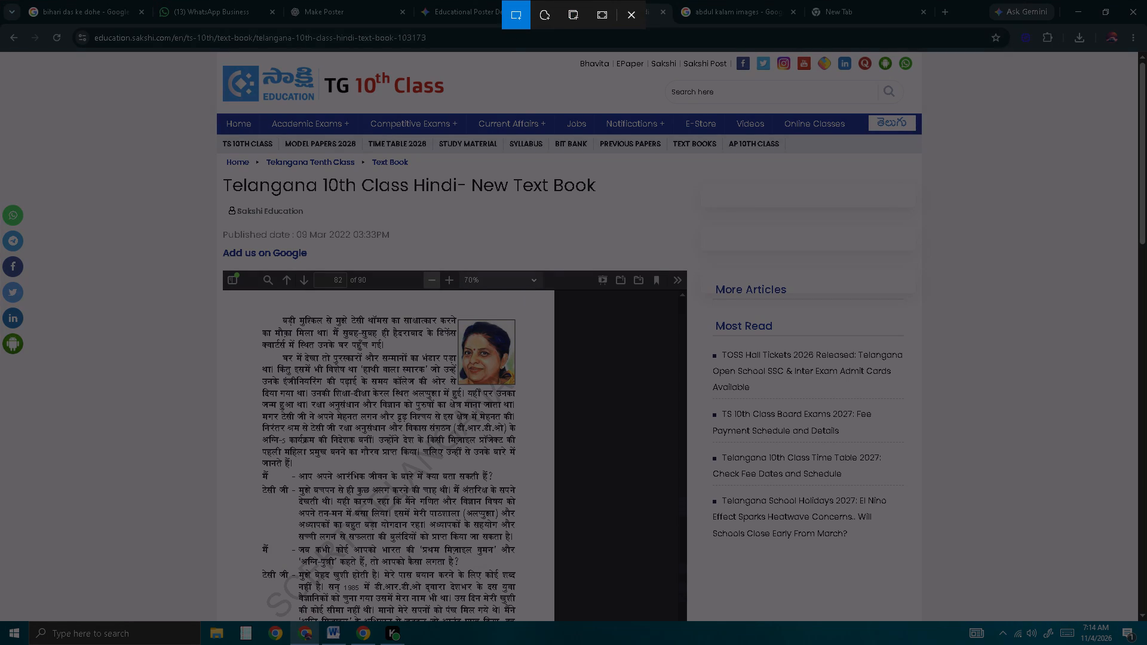
drag(517, 319, 470, 375)
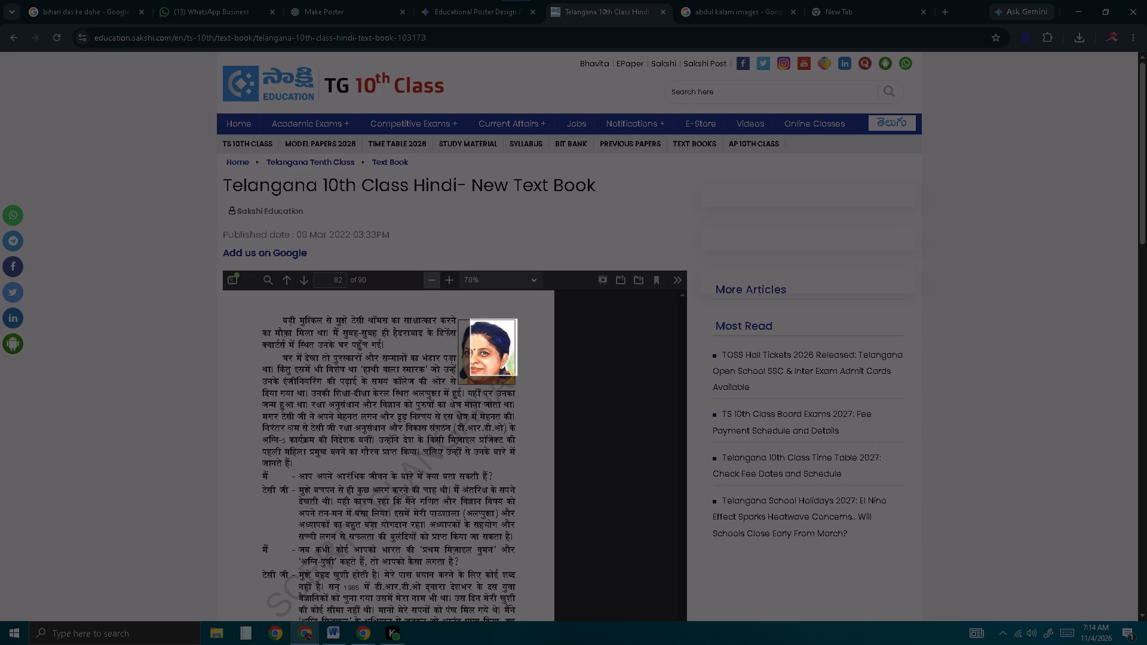
drag(470, 375, 456, 384)
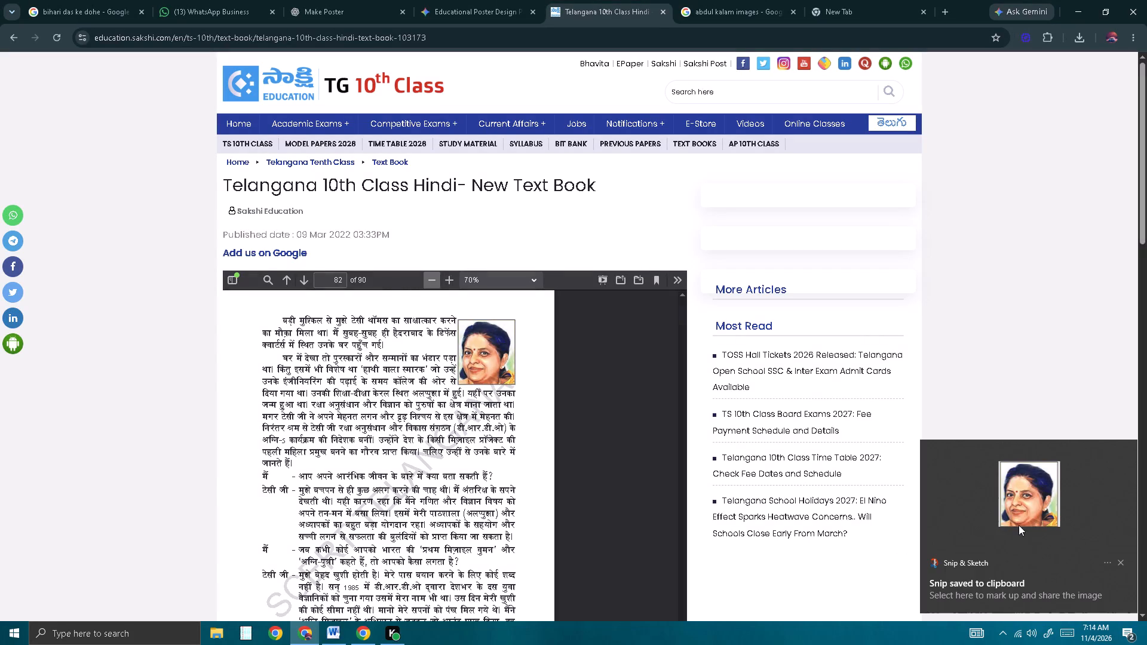
Open the portrait snip in Snip & Sketch and save it as a PNG in the Pictures folder.
click(1017, 520)
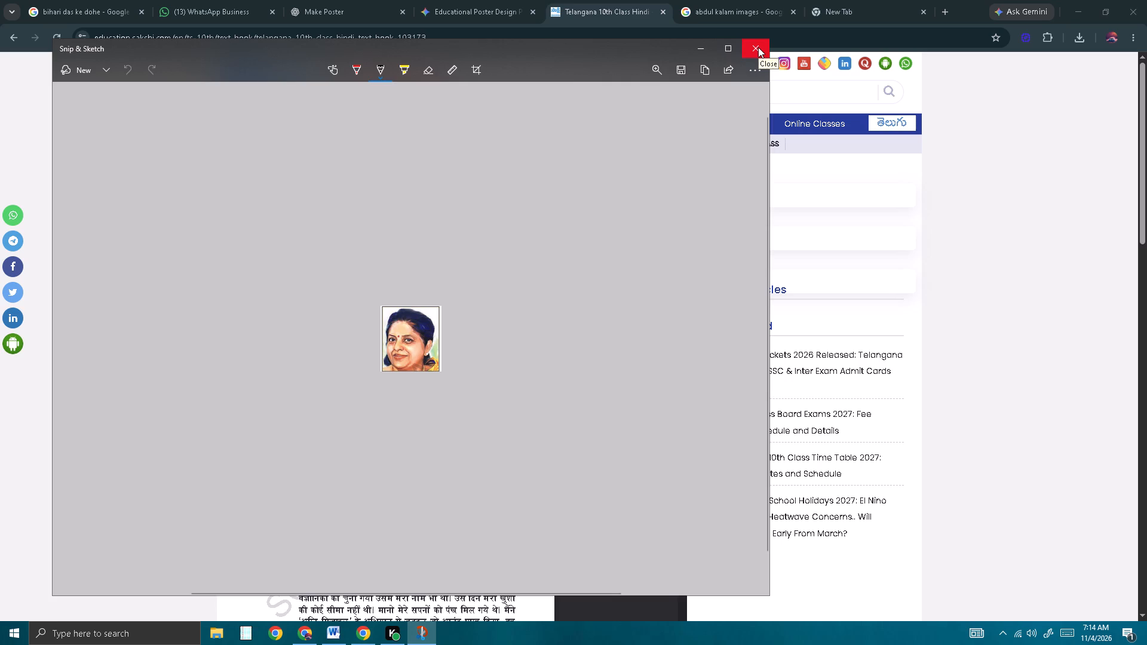
click(704, 67)
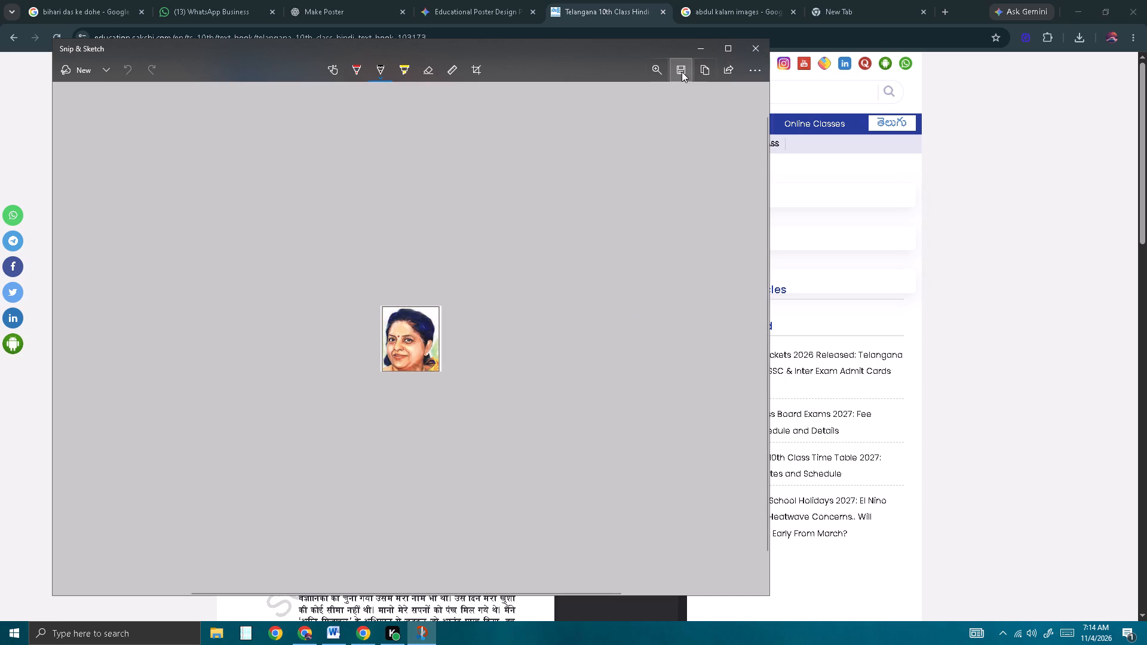
click(682, 72)
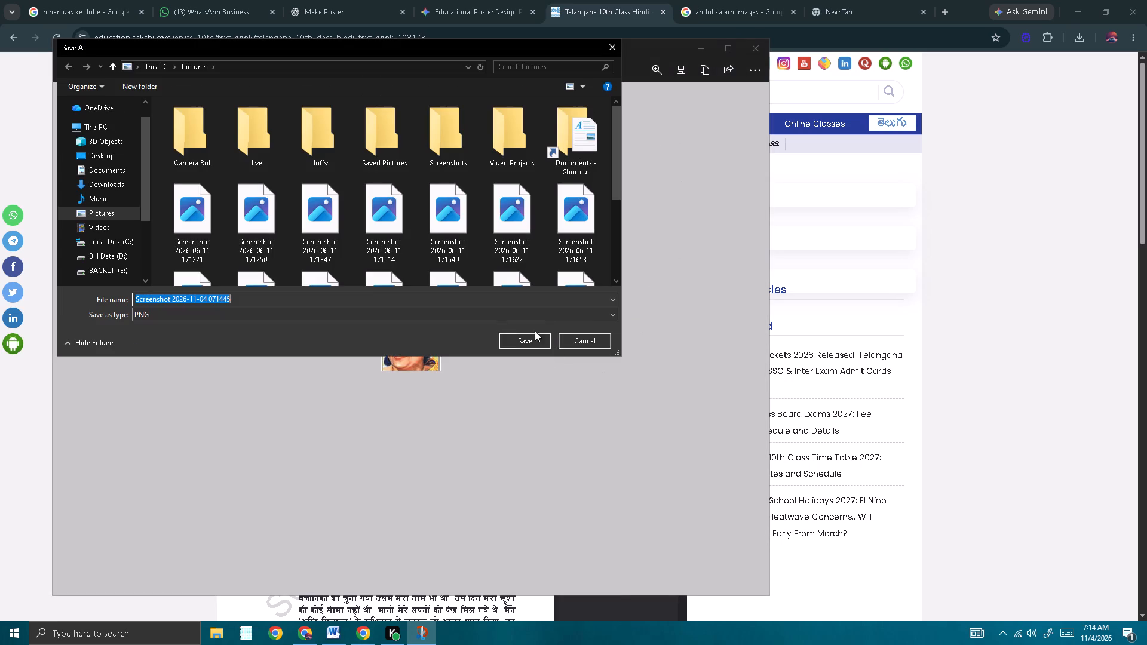
click(517, 343)
Switch to the Word document and insert the newly saved Tessy Thomas screenshot from the Pictures folder.
click(334, 643)
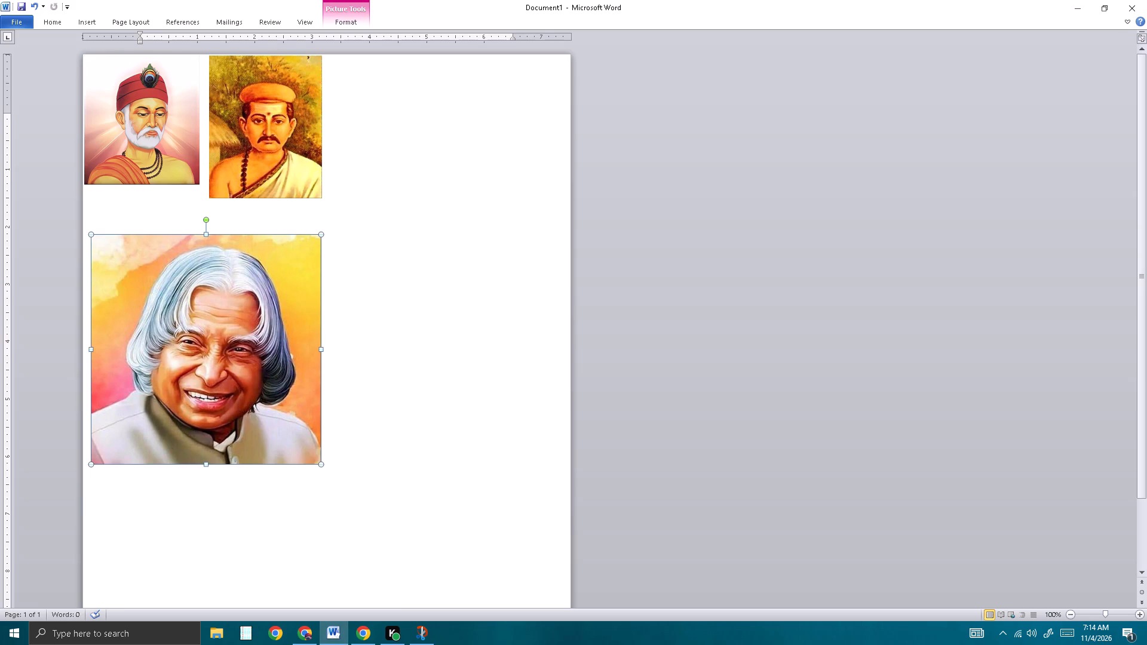
right_click(400, 410)
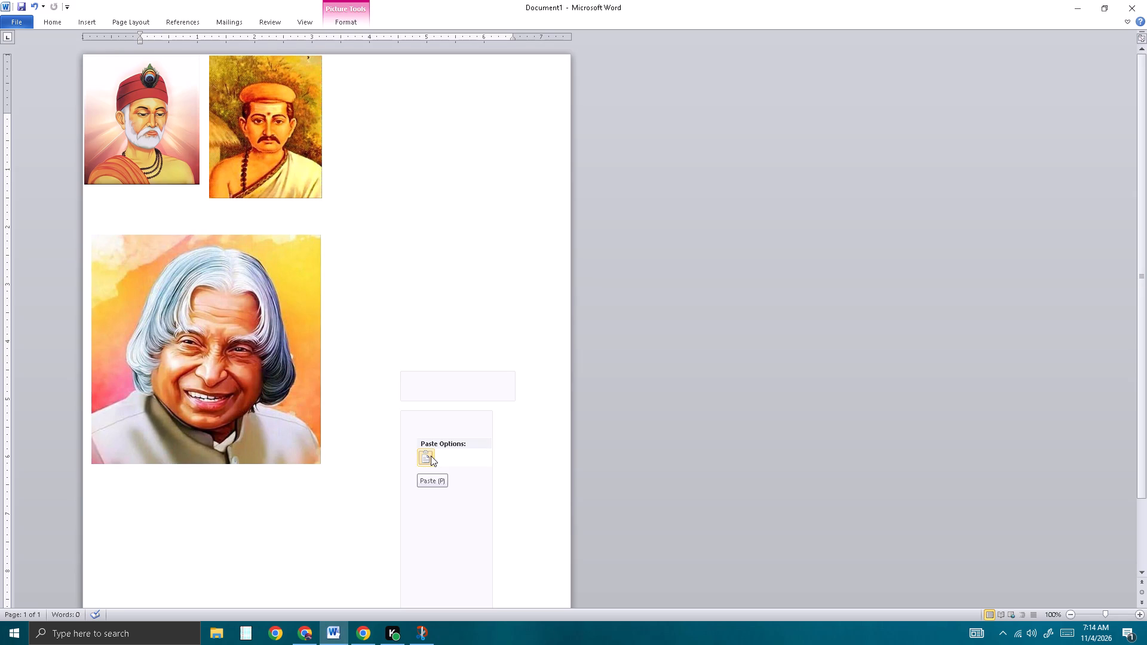
scroll(408, 479, down, 3)
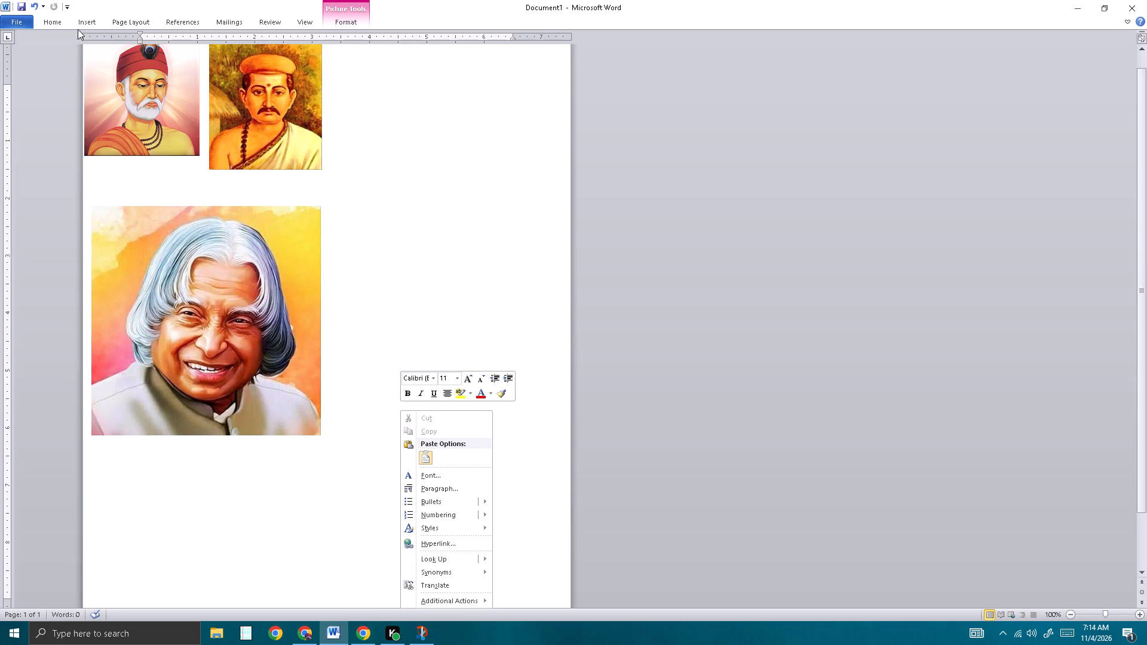
click(81, 19)
click(84, 20)
click(86, 23)
click(116, 55)
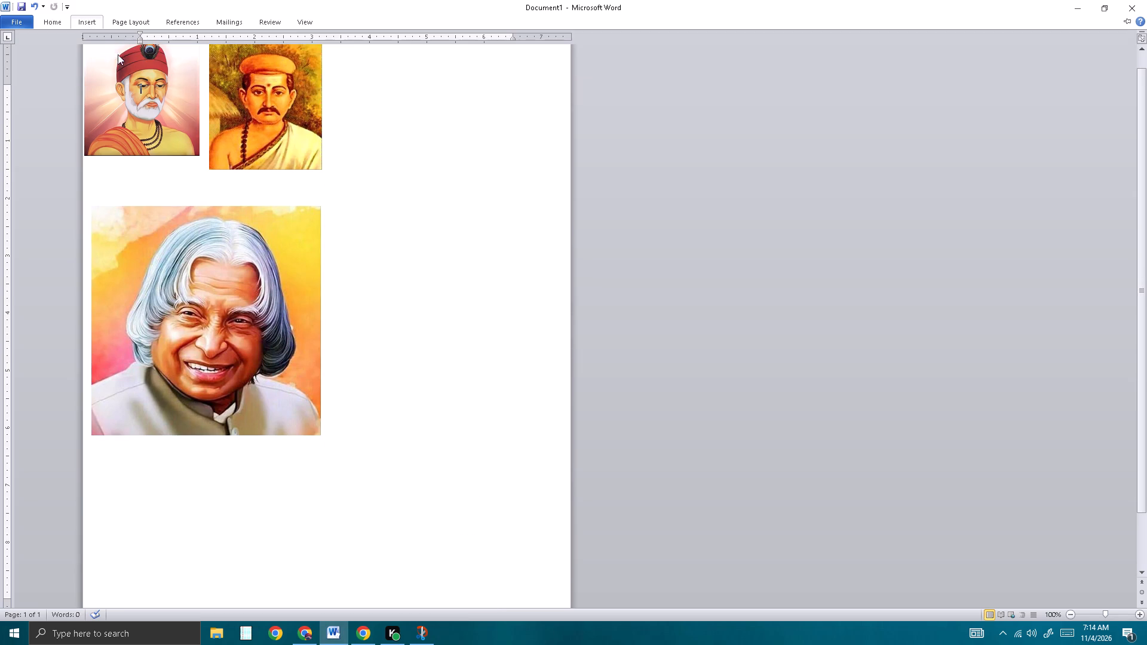
scroll(260, 189, down, 5)
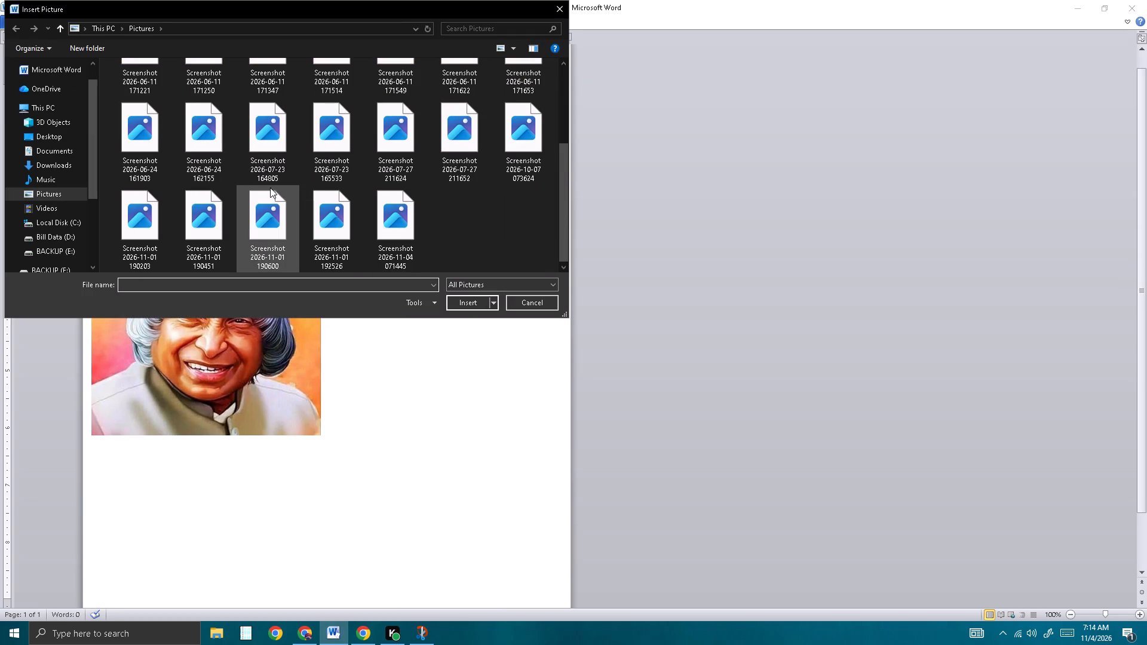
click(445, 219)
click(424, 228)
click(469, 300)
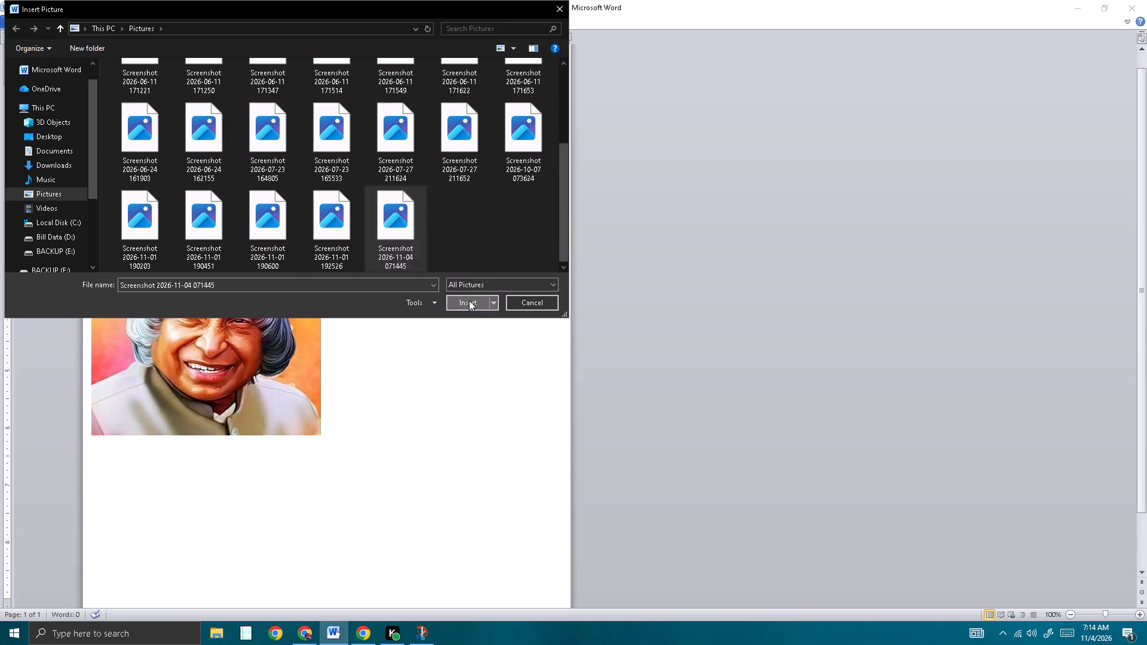
Move the picture of the red-turbaned poet to the other side of the yellow-turbaned poet's picture, at the top of the page.
drag(194, 136, 225, 143)
drag(192, 134, 171, 125)
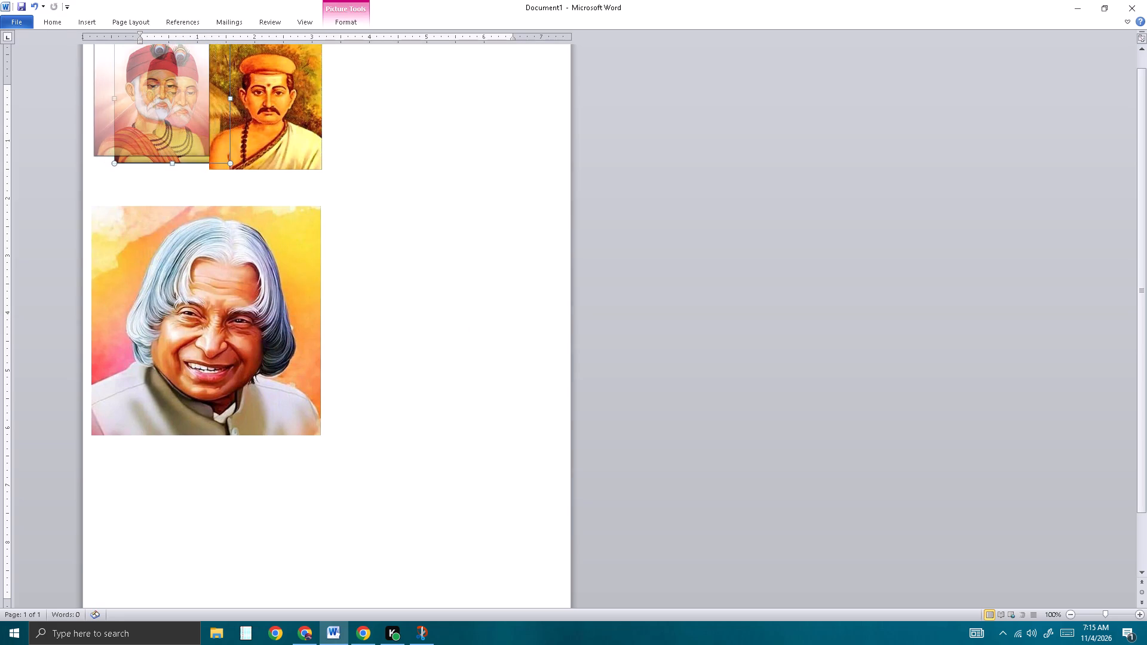
drag(171, 125, 422, 147)
Change the Tessy Thomas picture's text wrapping and place it in the empty area beside the Abdul Kalam picture.
drag(165, 131, 200, 211)
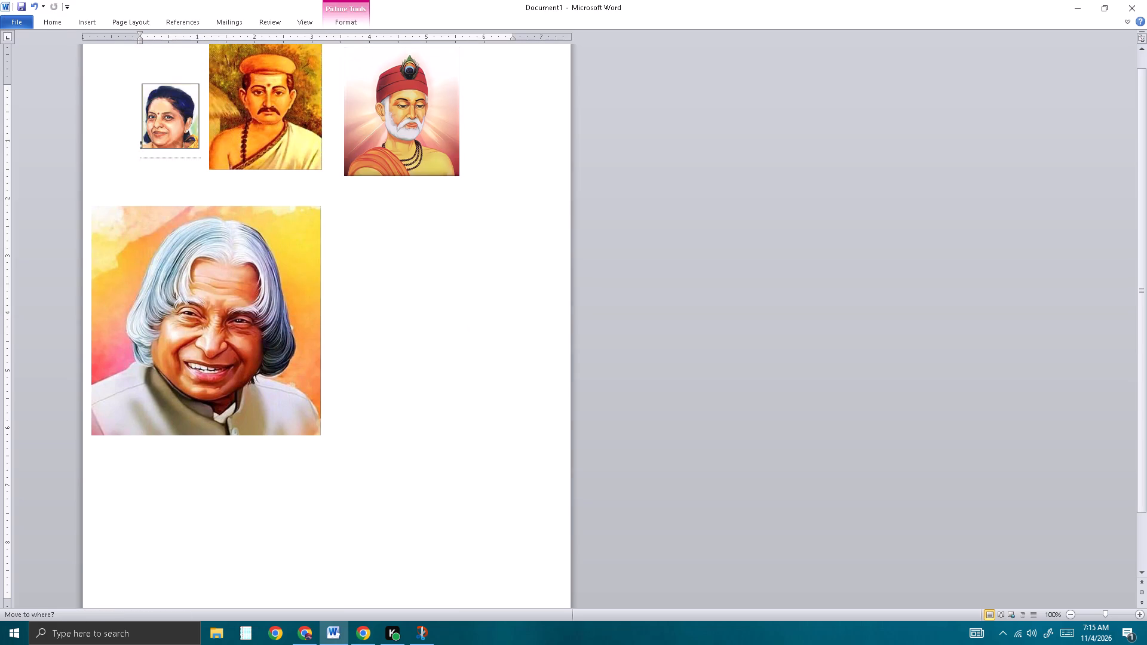
drag(200, 211, 268, 287)
right_click(175, 105)
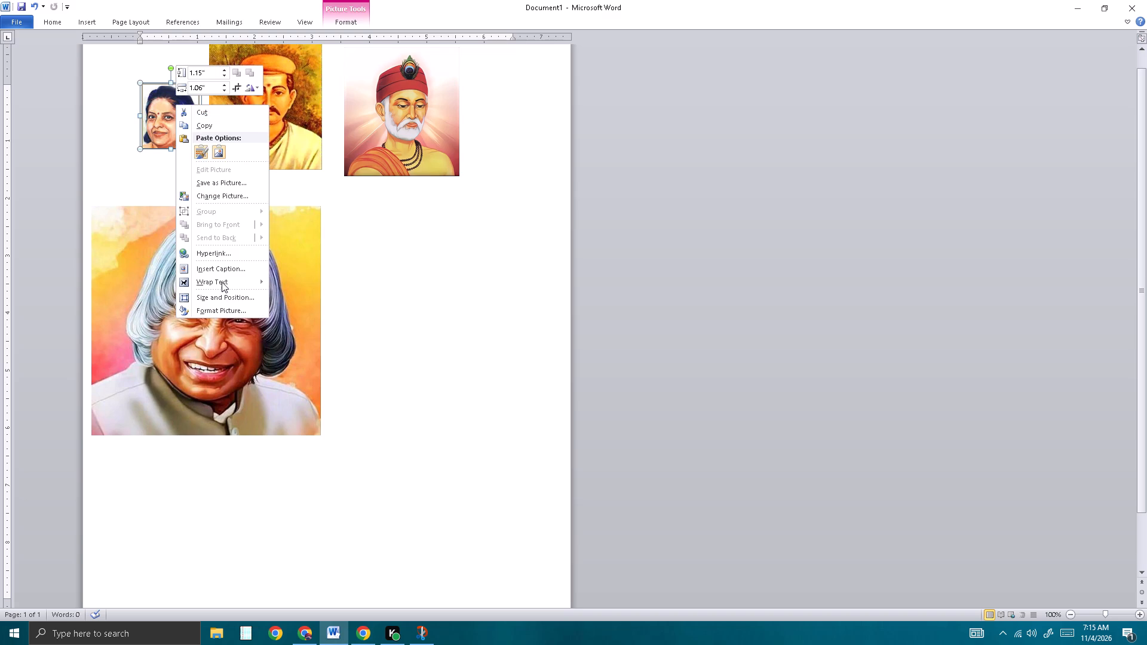
click(222, 281)
click(290, 371)
drag(162, 134, 164, 134)
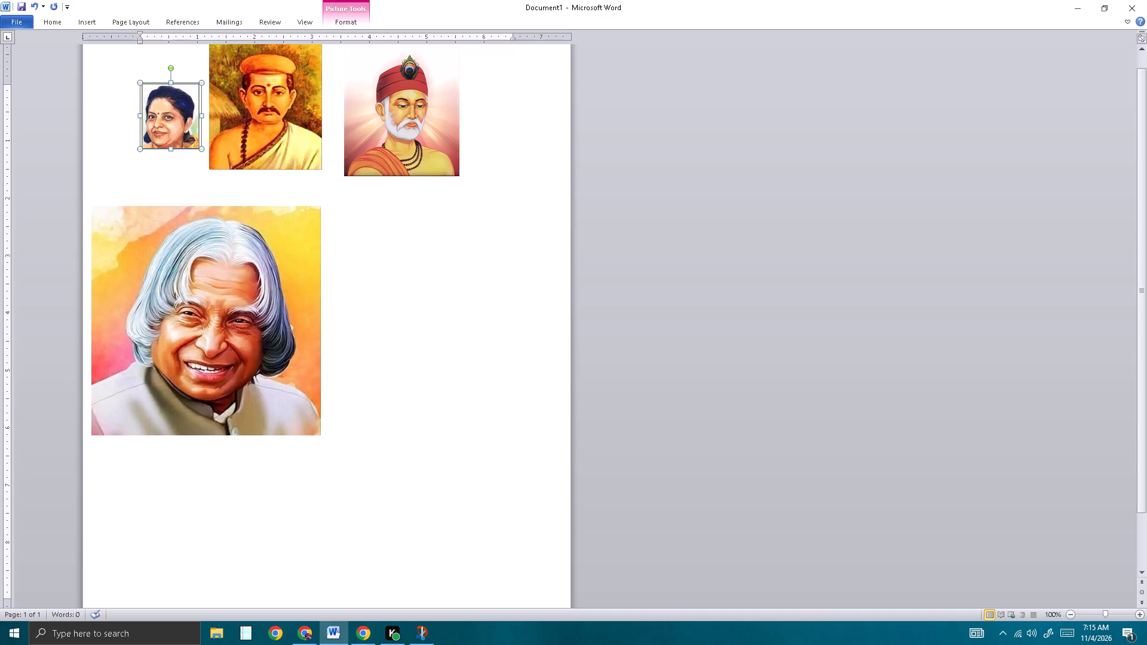
drag(164, 134, 412, 287)
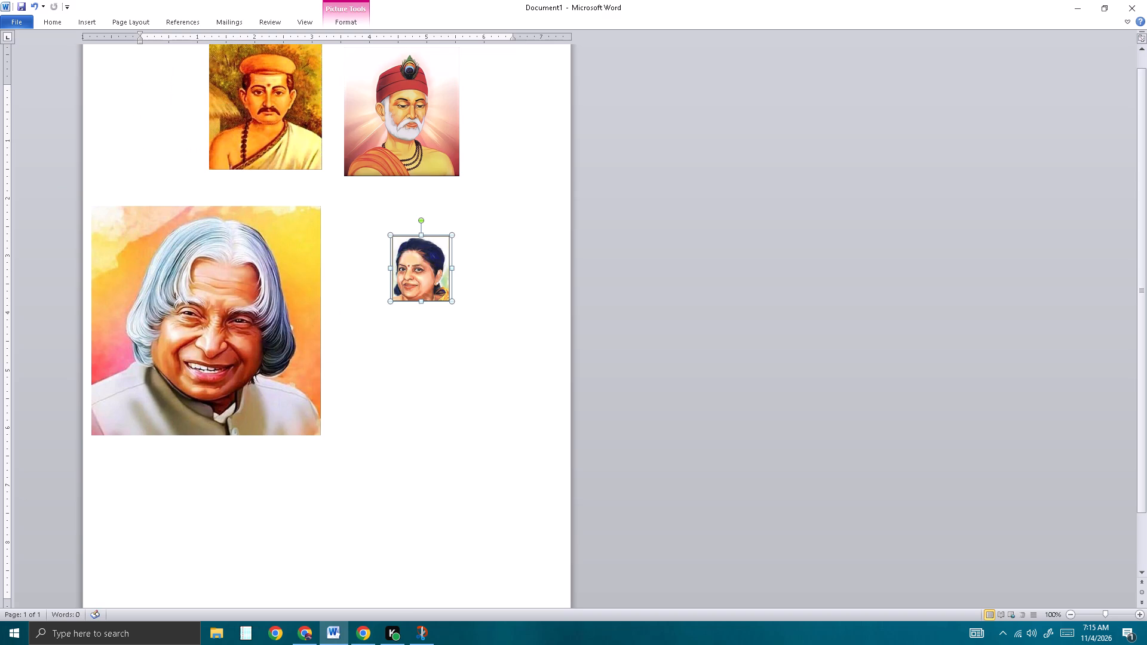
Enlarge the Tessy Thomas picture to about 3 inches wide beside the Abdul Kalam picture.
drag(452, 303, 519, 396)
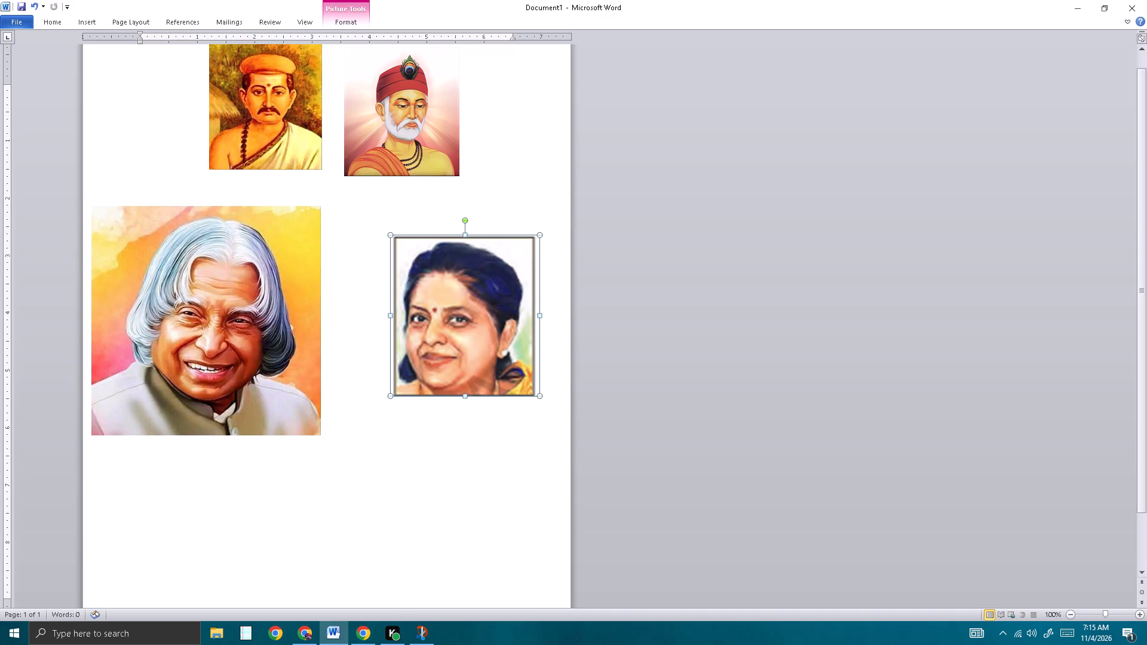
drag(392, 395, 372, 420)
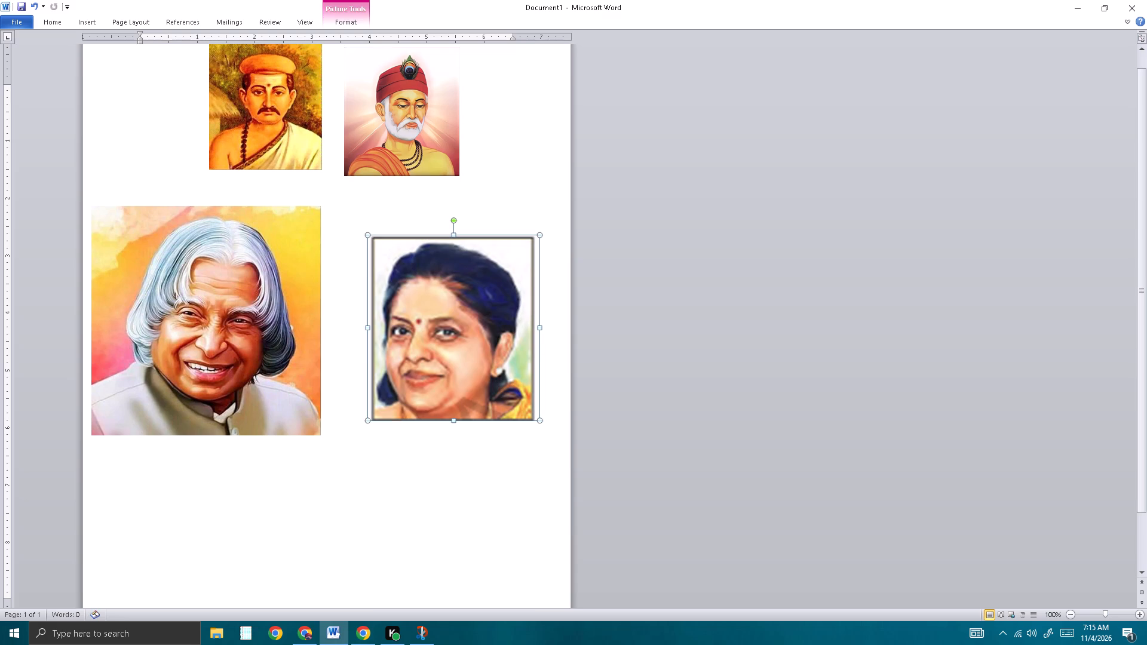
Nudge the red-turbaned poet's picture slightly up and toward the page's outer edge.
drag(397, 143, 403, 134)
scroll(415, 162, down, 5)
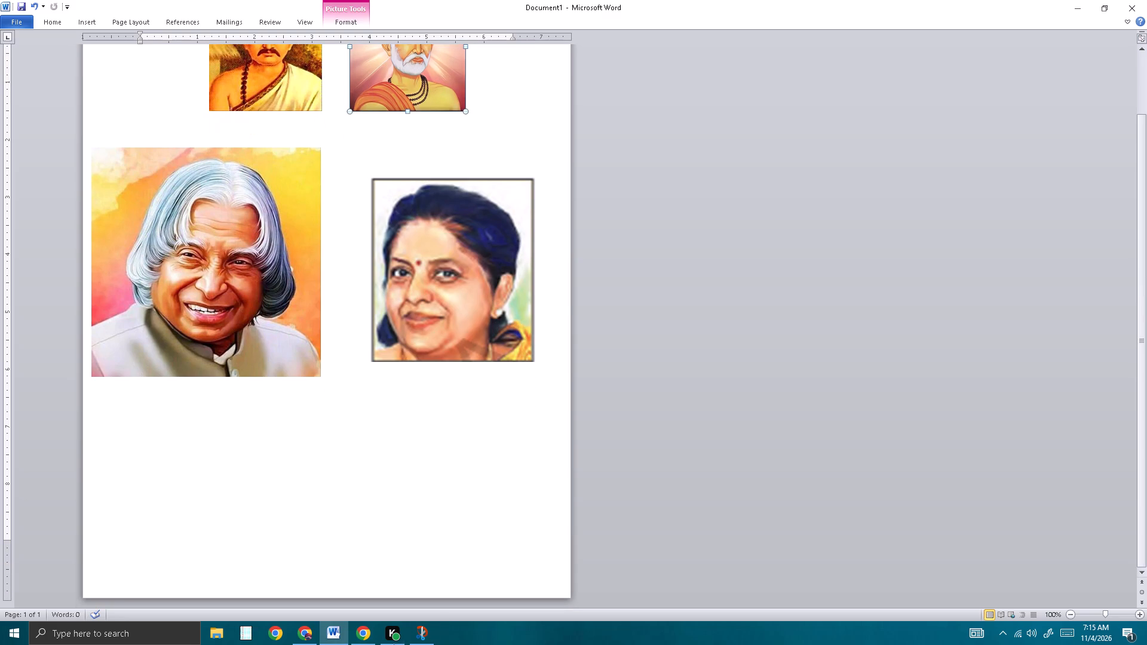
click(375, 644)
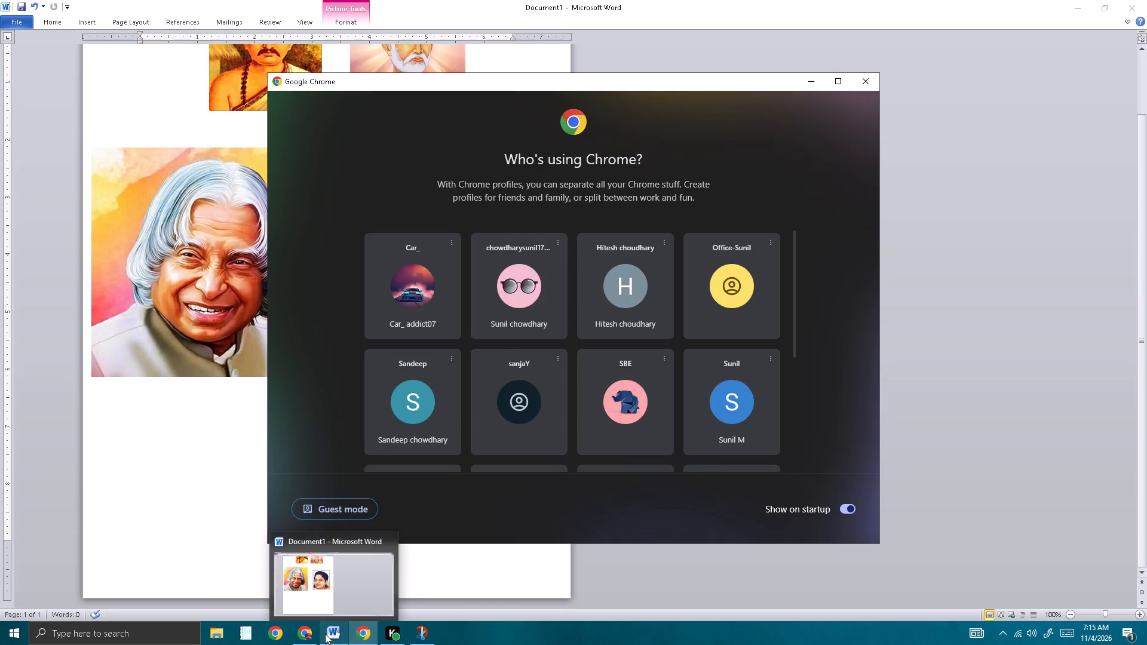
click(321, 634)
click(316, 634)
scroll(531, 271, down, 7)
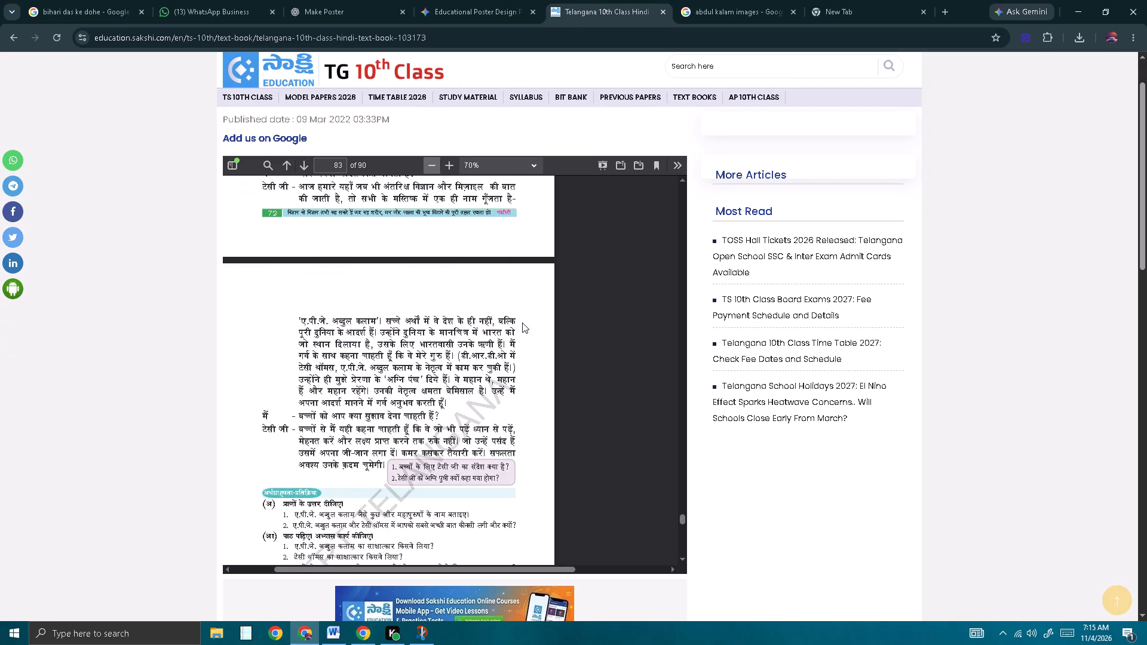
scroll(492, 383, down, 20)
scroll(492, 383, down, 11)
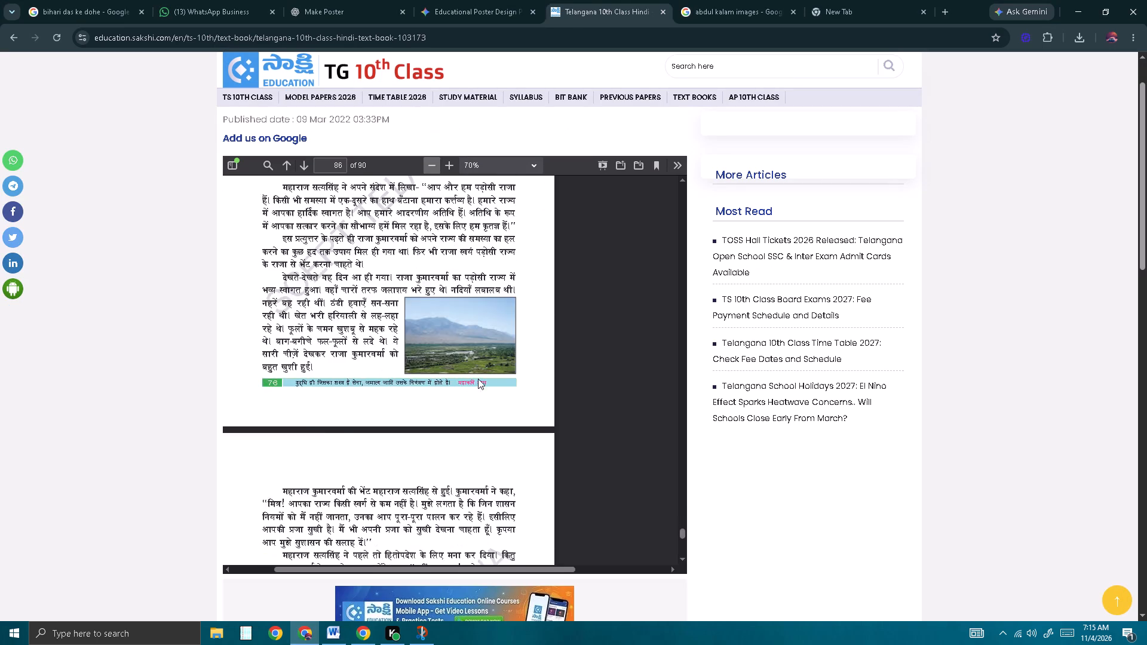
scroll(478, 379, down, 3)
scroll(477, 377, up, 20)
scroll(477, 377, up, 2)
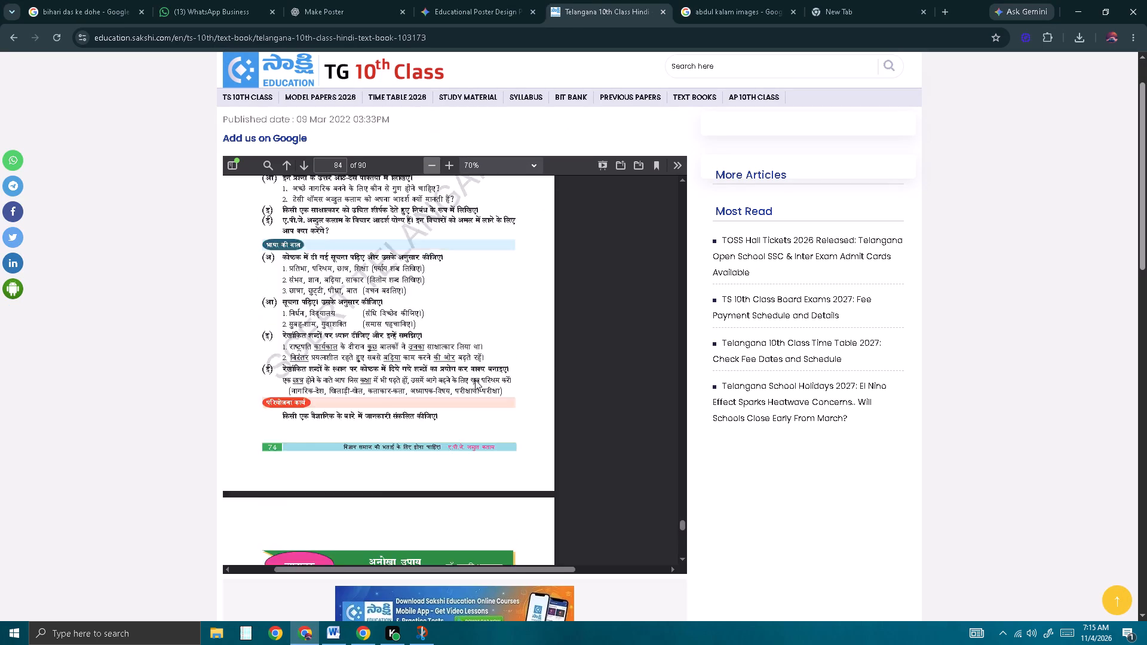
scroll(475, 380, up, 20)
scroll(475, 380, up, 12)
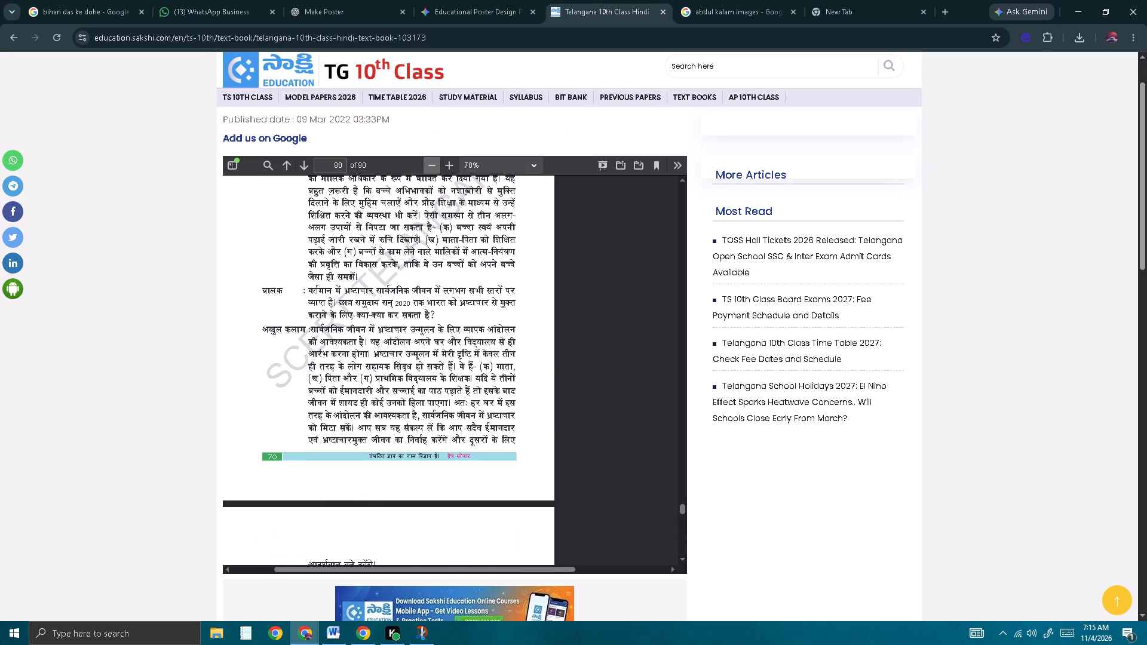
scroll(476, 378, up, 19)
scroll(480, 369, up, 18)
scroll(480, 363, up, 10)
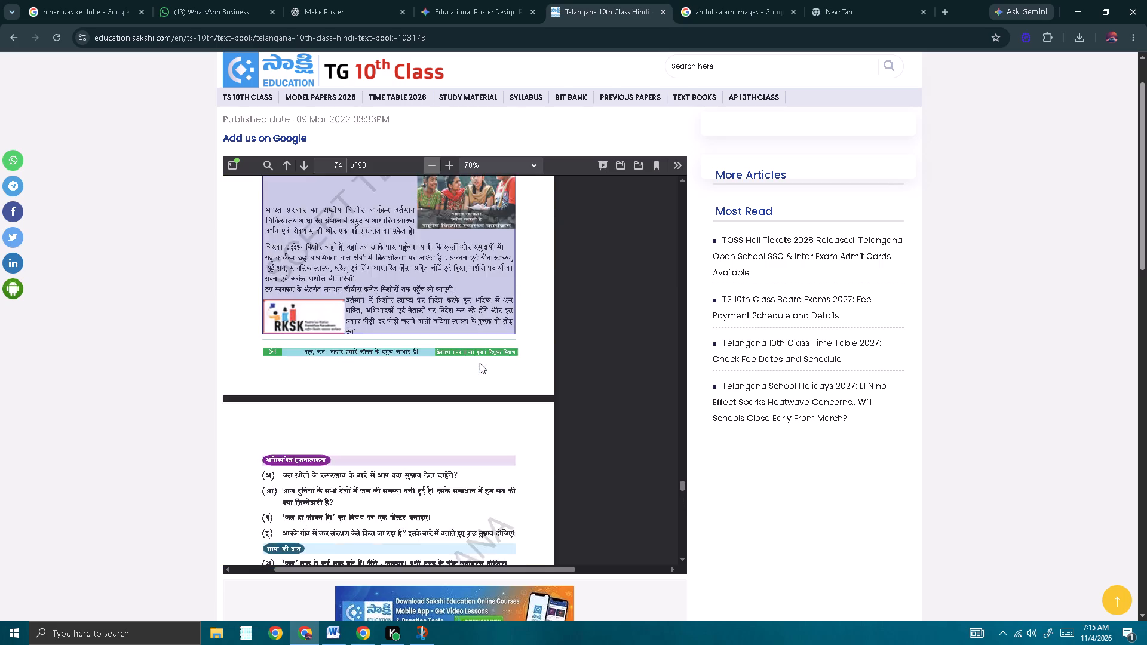
scroll(480, 363, up, 17)
scroll(474, 356, up, 4)
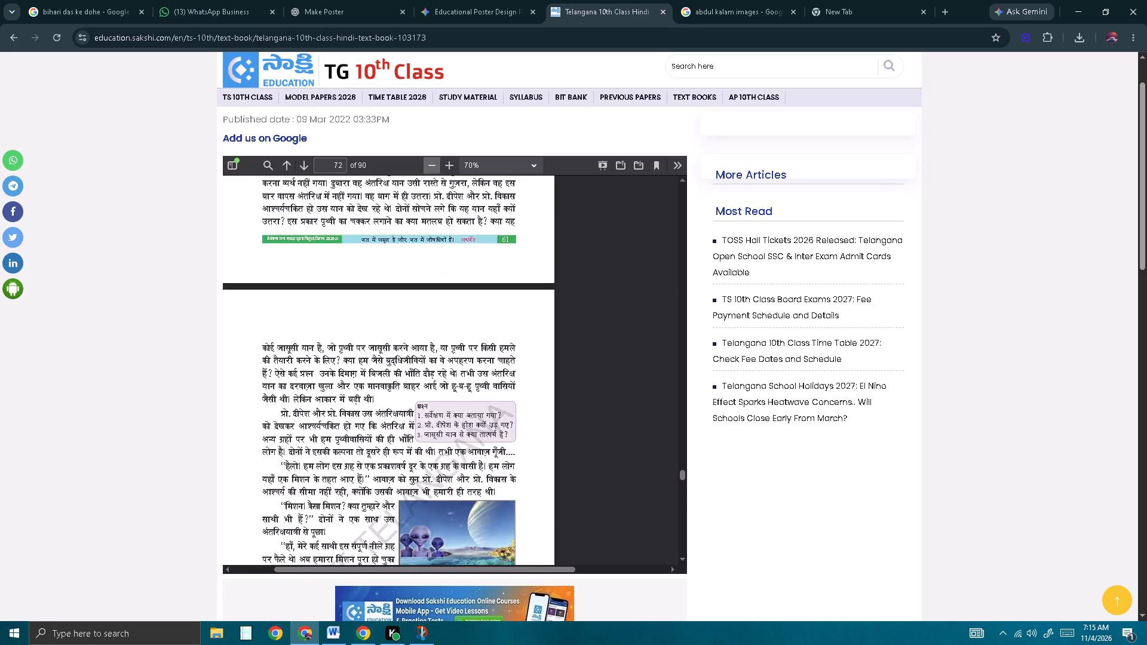
scroll(474, 356, up, 15)
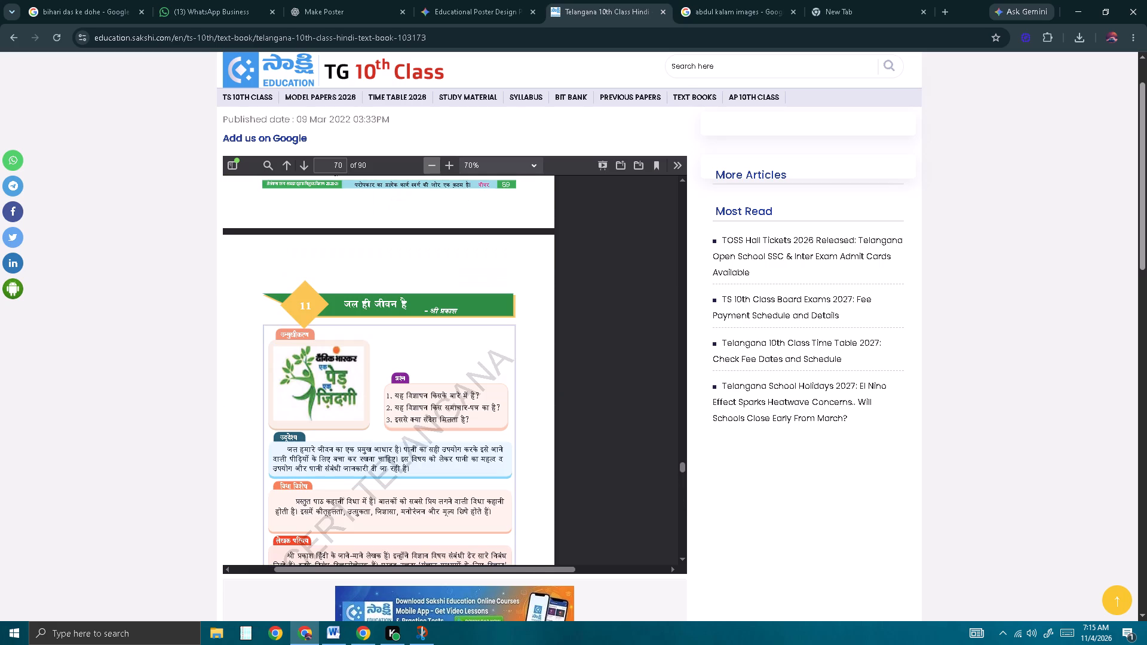
scroll(474, 360, up, 5)
scroll(404, 341, up, 5)
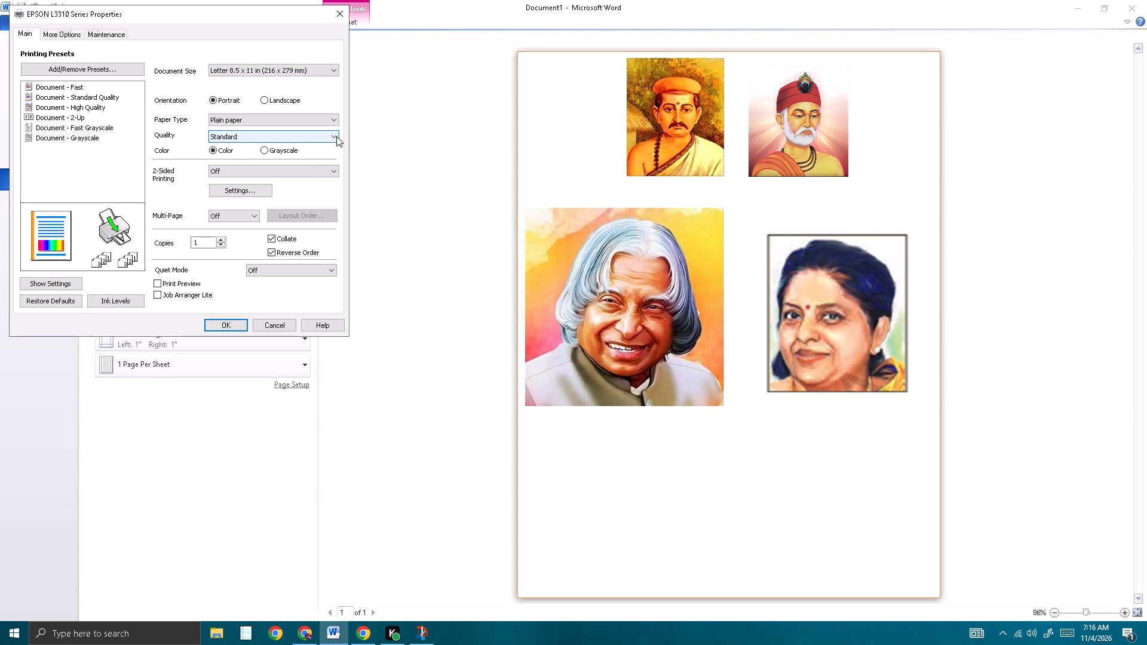
click(336, 136)
click(320, 172)
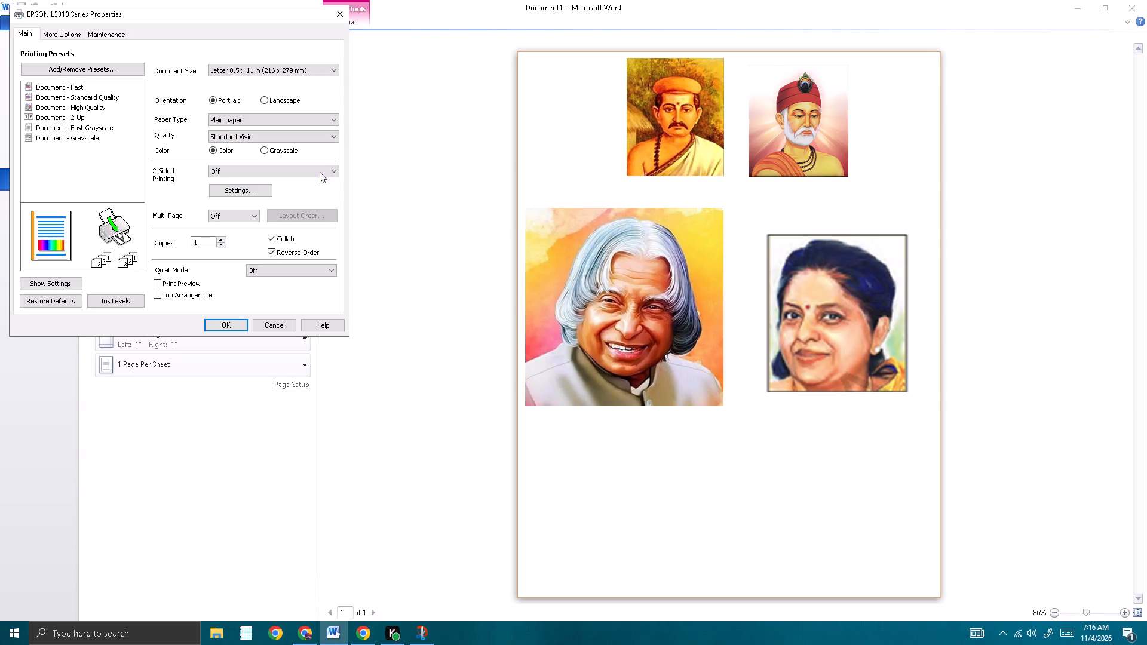
click(228, 331)
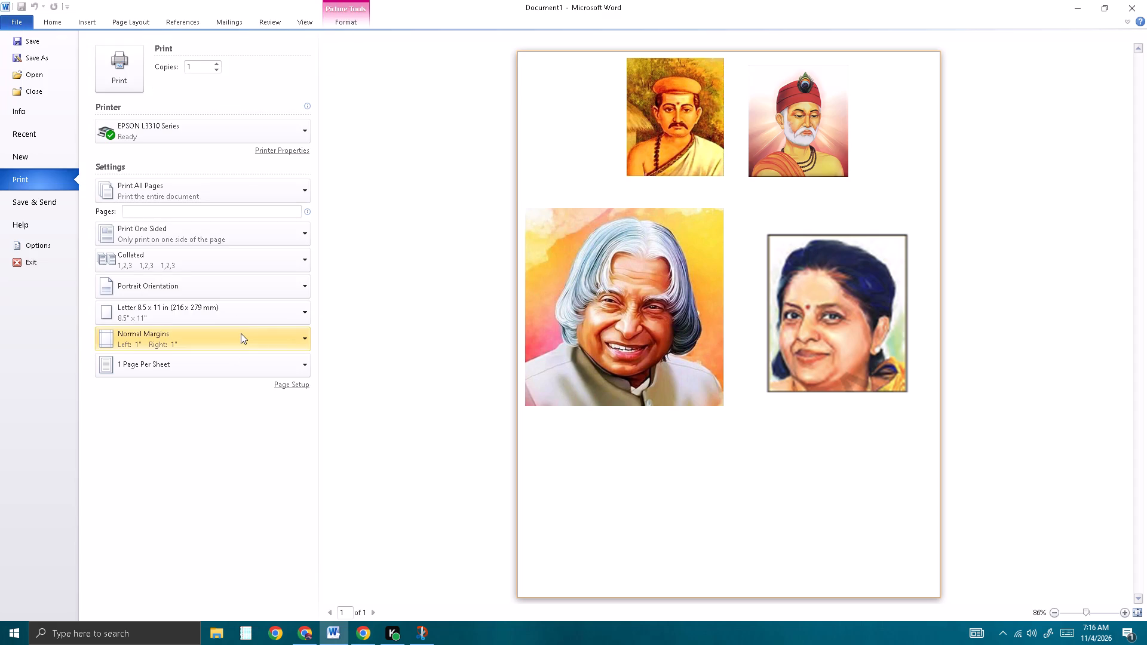
click(130, 72)
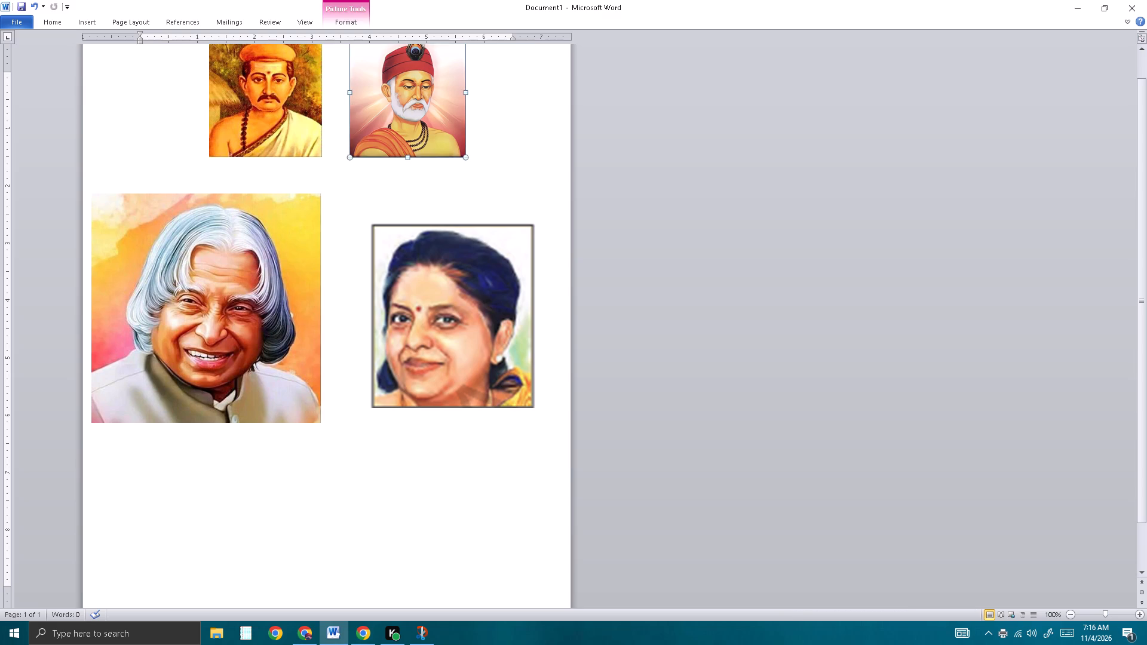
Undo all the picture edits and insertions in the document until the page is blank.
triple_click(34, 8)
triple_click(34, 8)
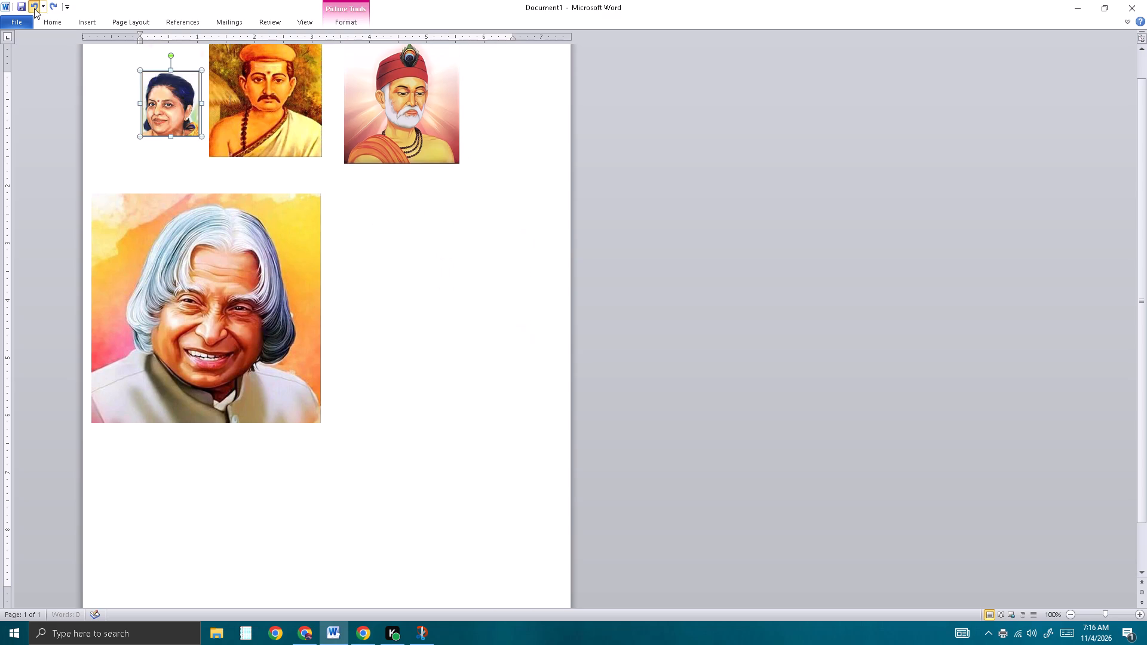
triple_click(34, 8)
triple_click(34, 8)
triple_click(34, 8)
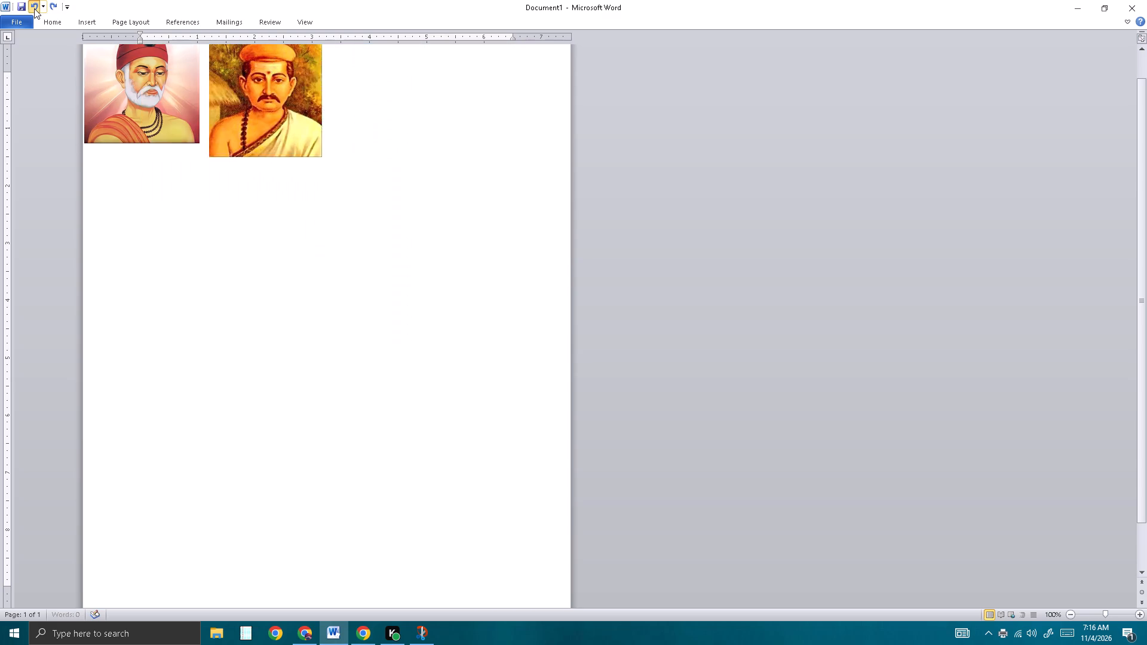
triple_click(34, 8)
triple_click(34, 8)
triple_click(34, 8)
click(34, 8)
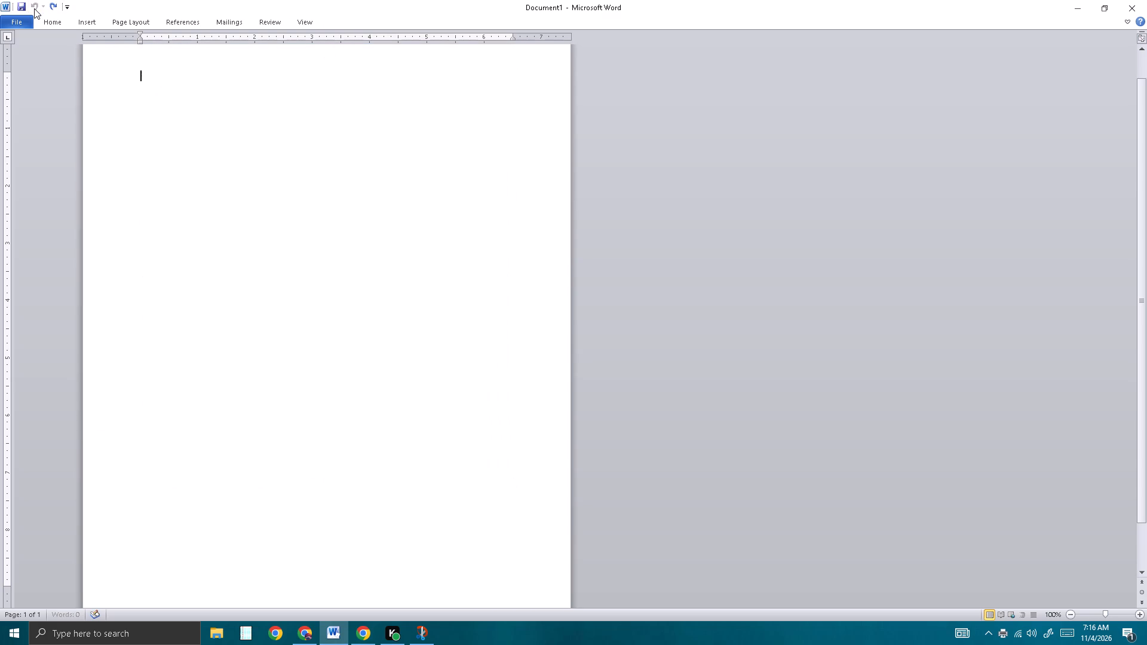
Insert the newly downloaded Gemini_Generated_Image poster from the Downloads folder into the blank page.
click(81, 24)
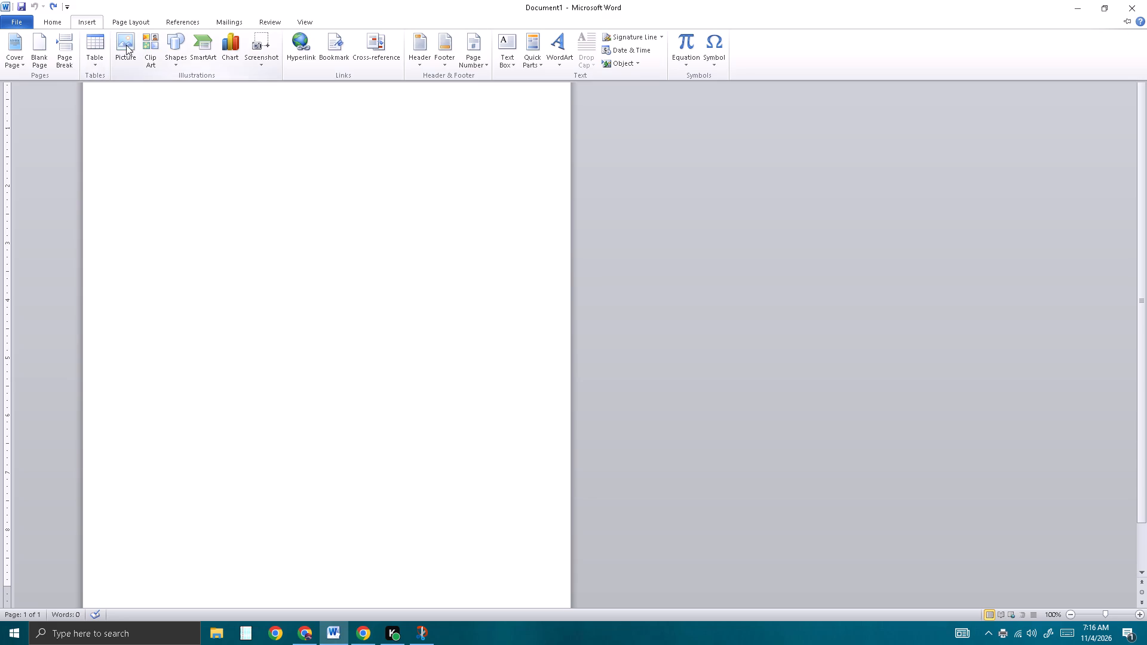
click(124, 45)
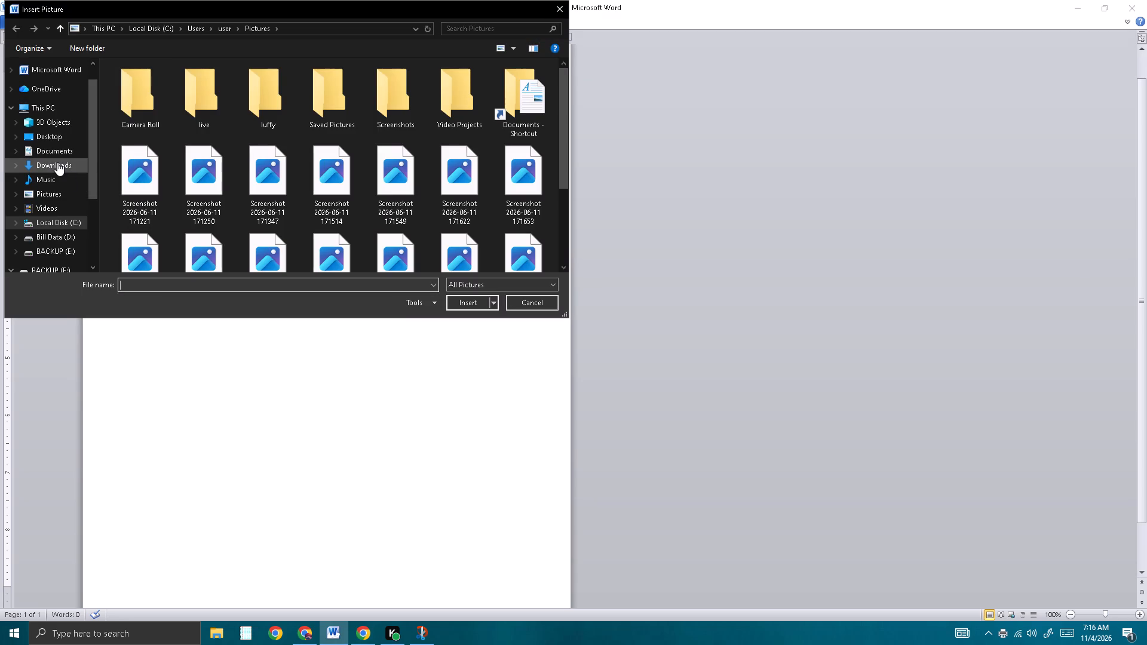
click(57, 165)
click(164, 105)
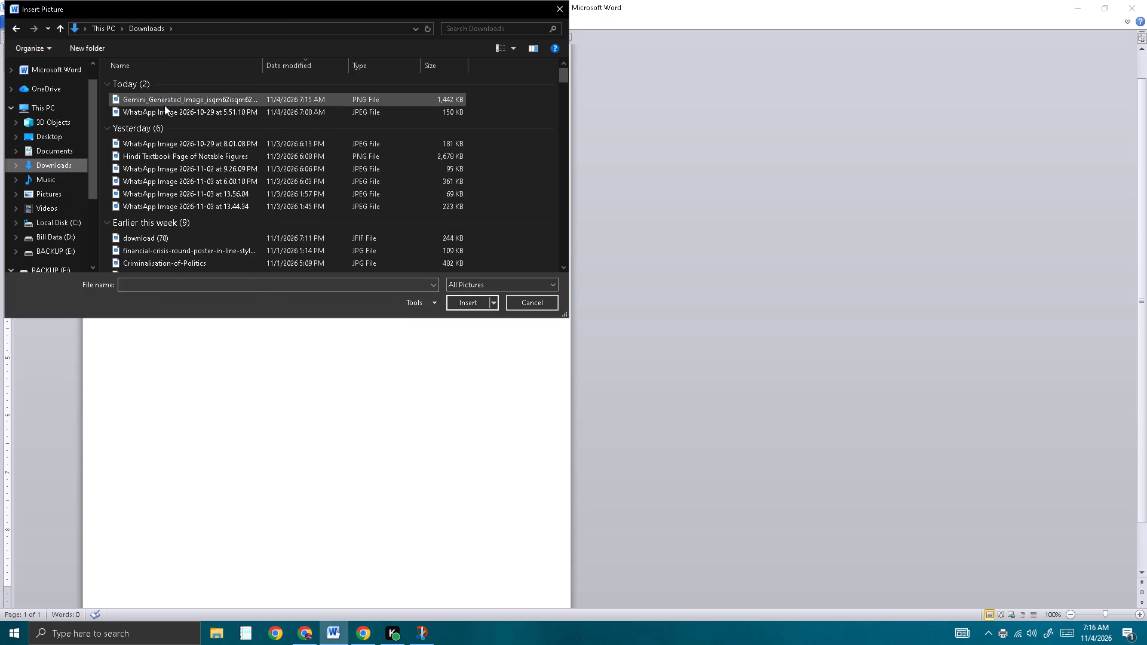
click(461, 302)
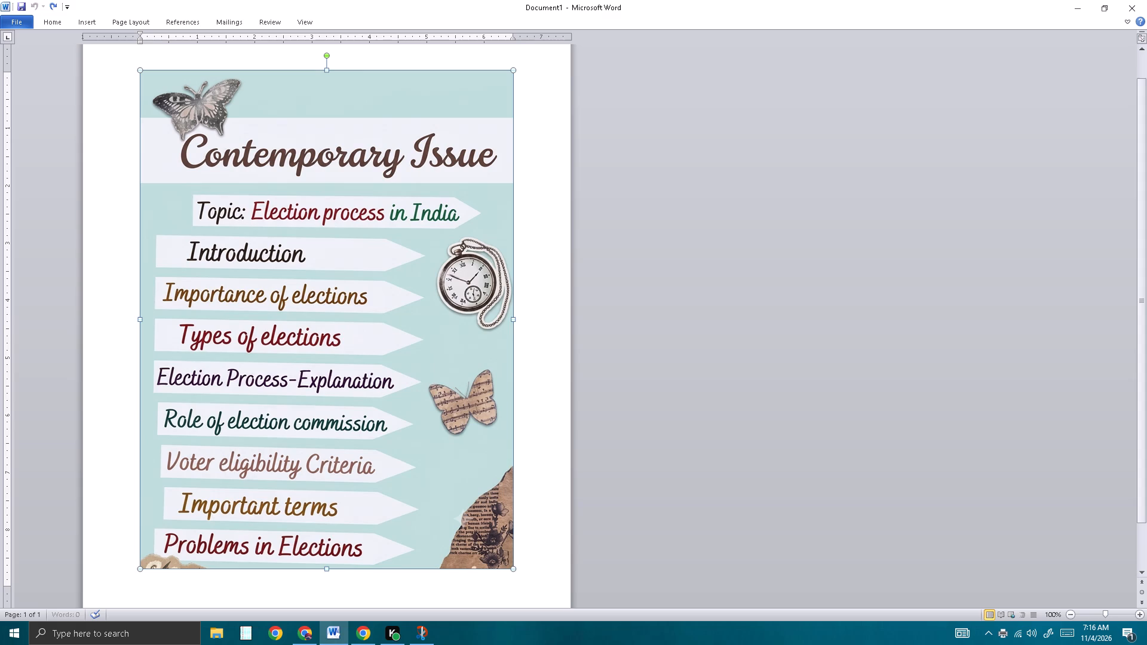
Set the poster's text wrapping to In Front of Text and move it to the page's upper-left corner.
right_click(213, 242)
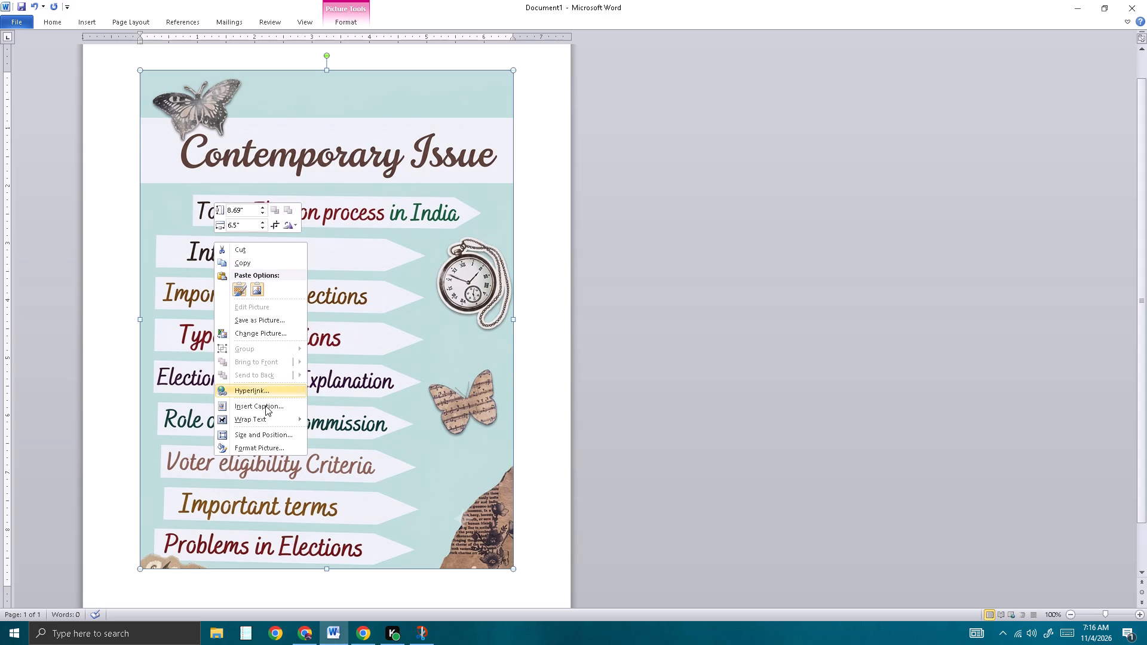
click(272, 420)
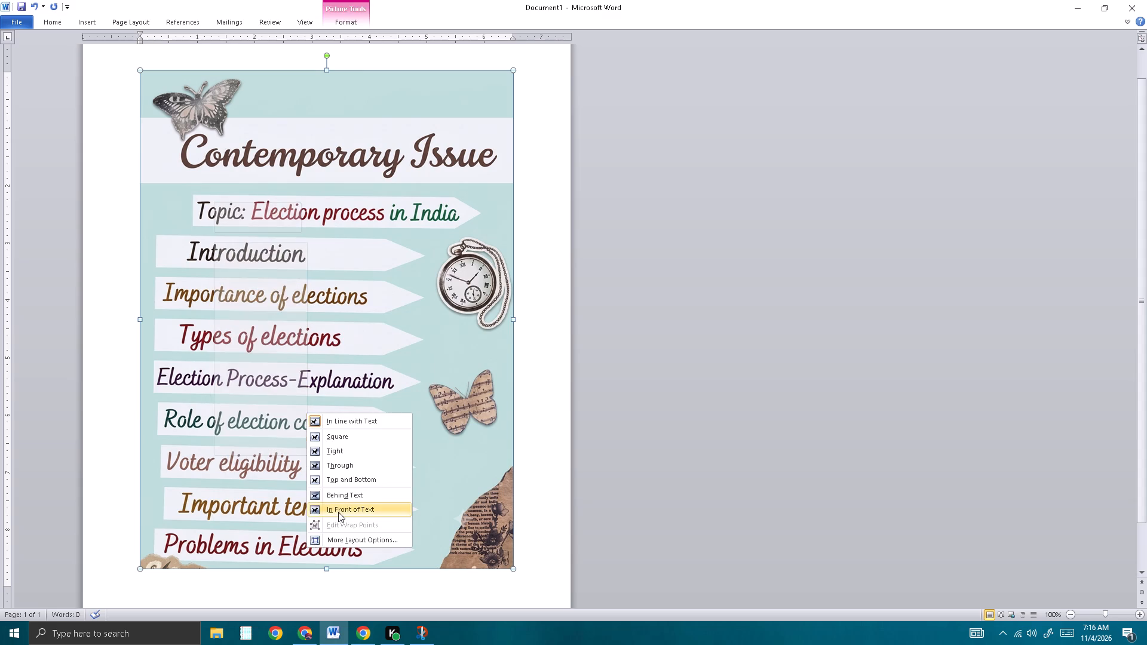
click(338, 512)
drag(235, 397, 187, 367)
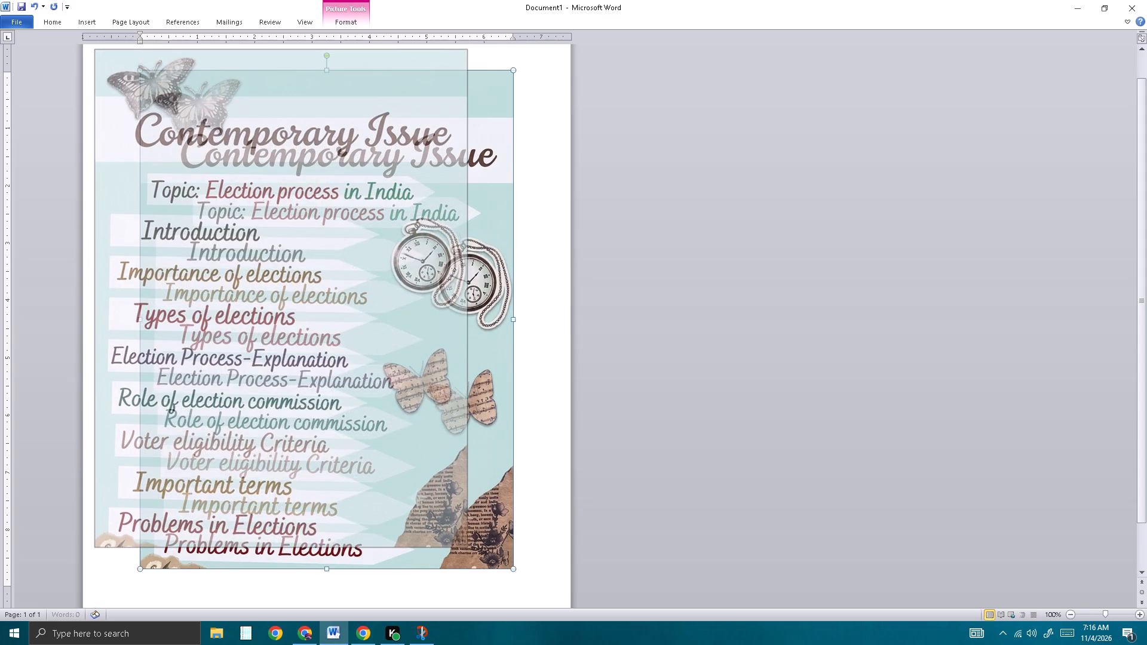
drag(187, 367, 177, 364)
Enlarge the poster proportionally to about 7.9 inches wide and centre it on the page with narrow, even margins.
scroll(437, 452, down, 3)
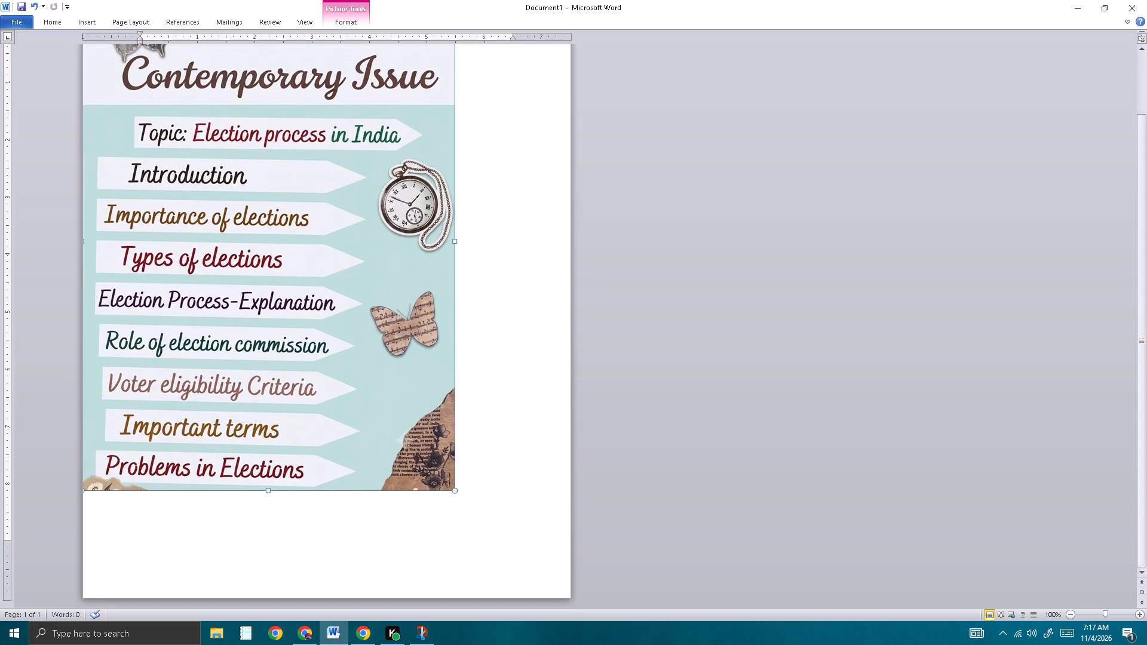
drag(455, 492, 520, 545)
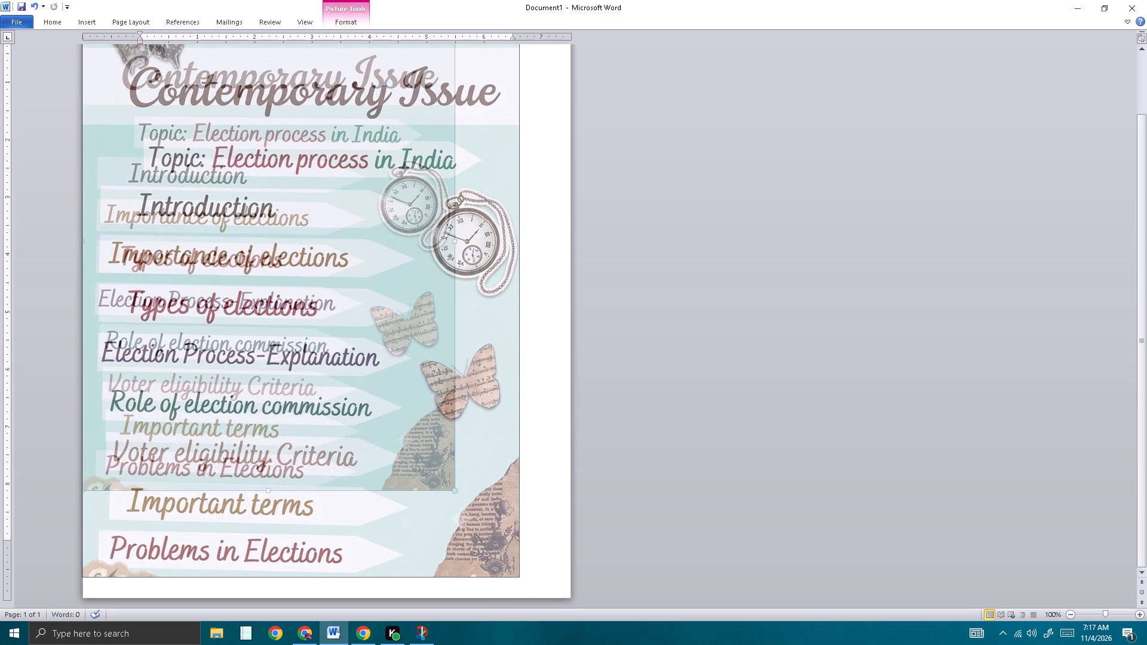
drag(520, 545, 535, 574)
drag(363, 405, 391, 401)
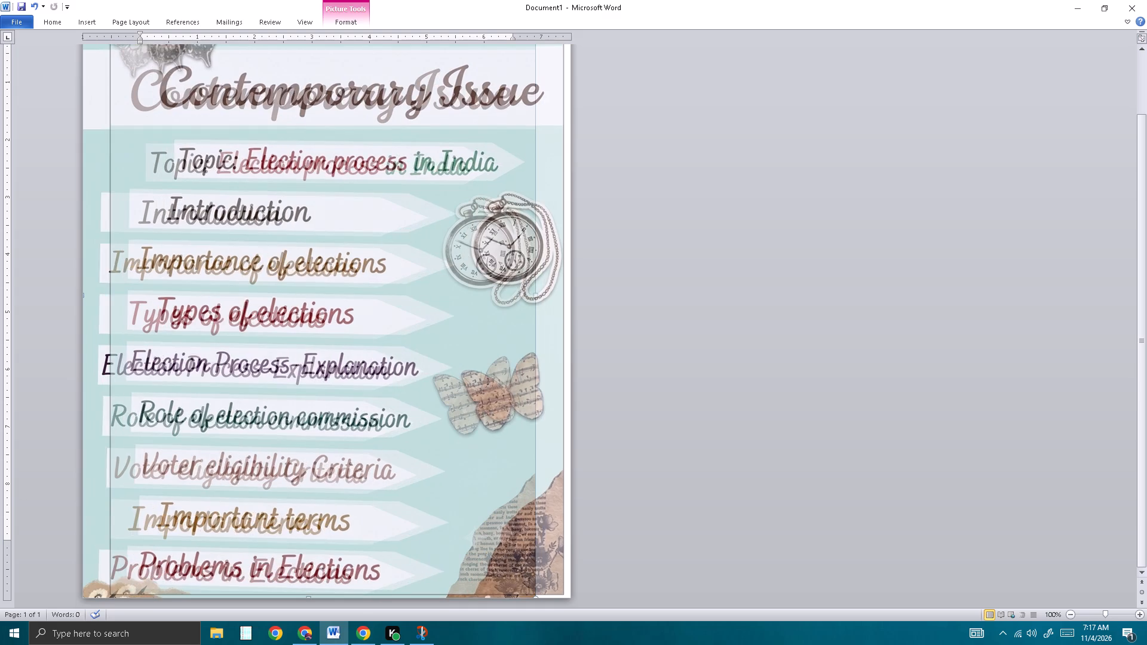
drag(391, 401, 382, 401)
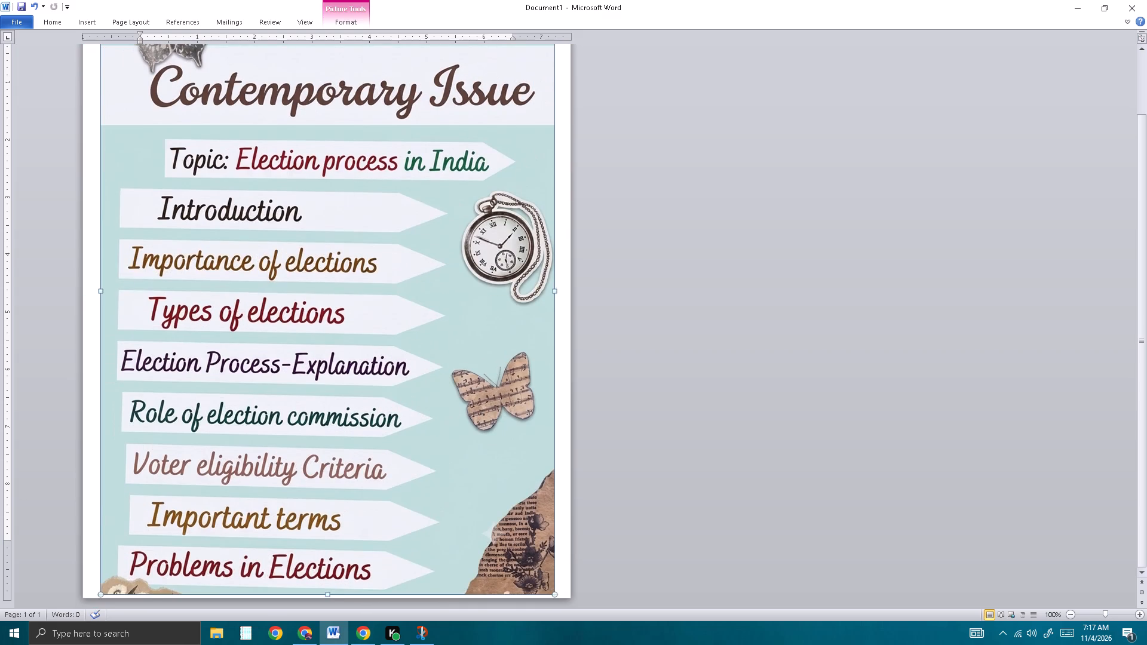
scroll(382, 401, up, 4)
drag(308, 335, 310, 325)
Prepare the poster page for printing, checking and accepting the EPSON L3310 Series properties with Standard-Vivid quality in colour.
key(ctrl+p)
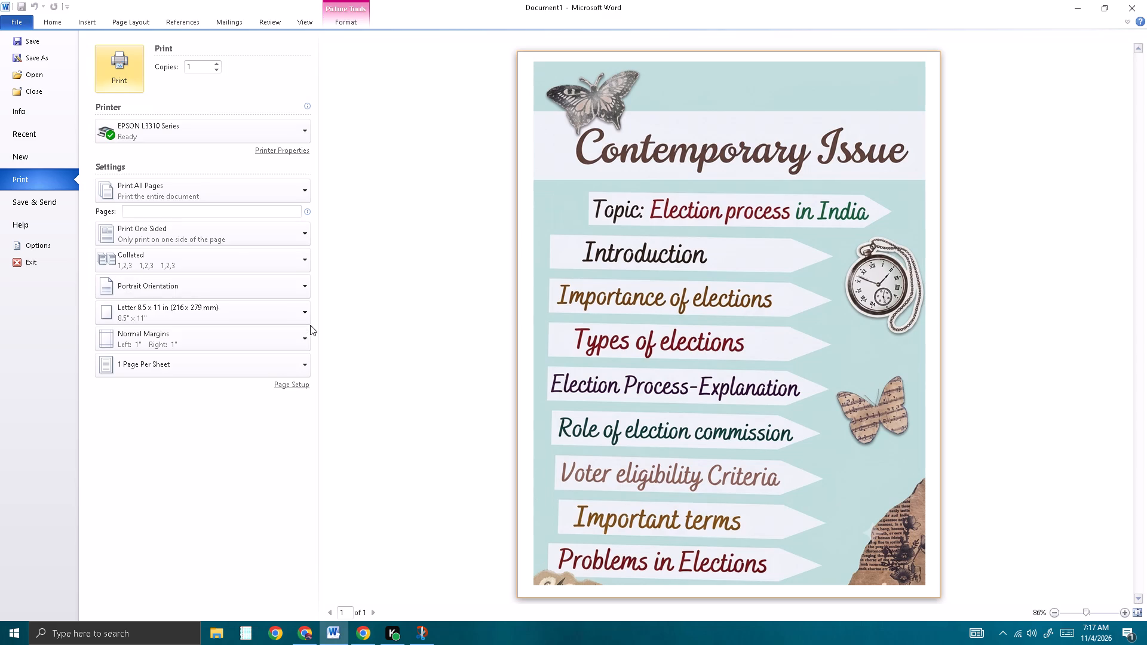
click(277, 153)
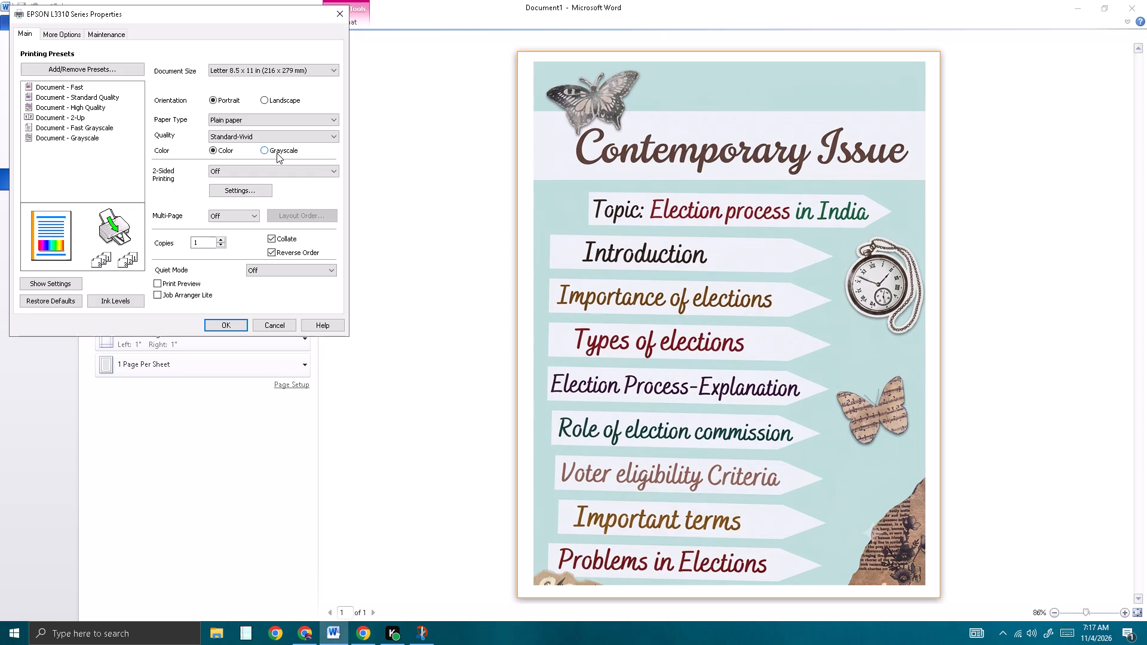
click(226, 330)
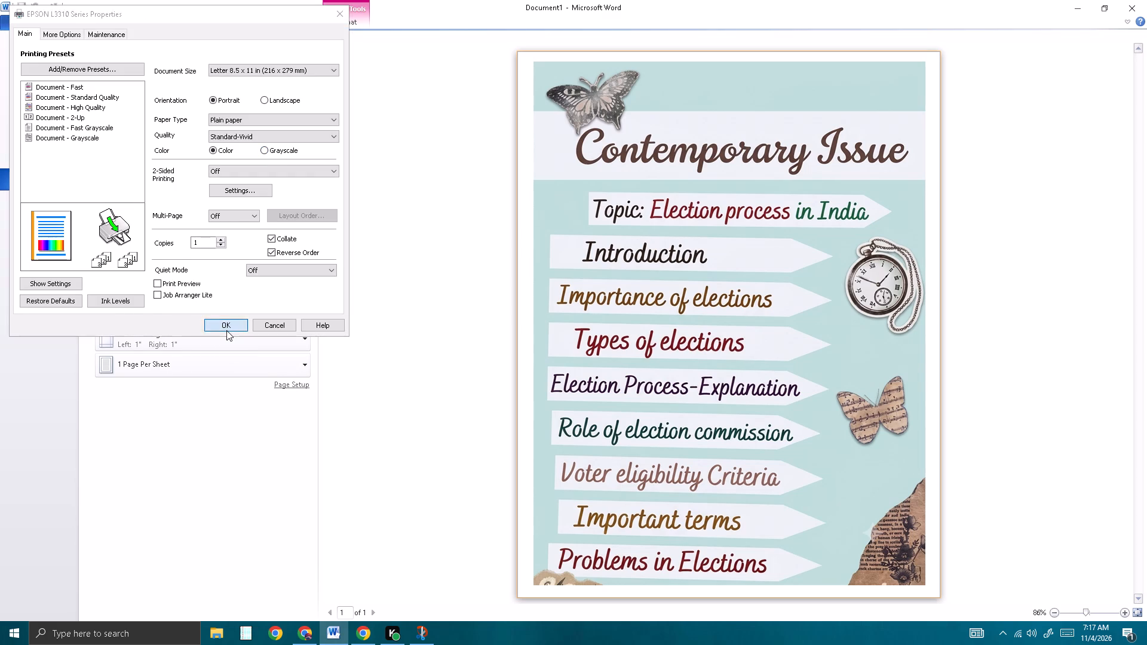
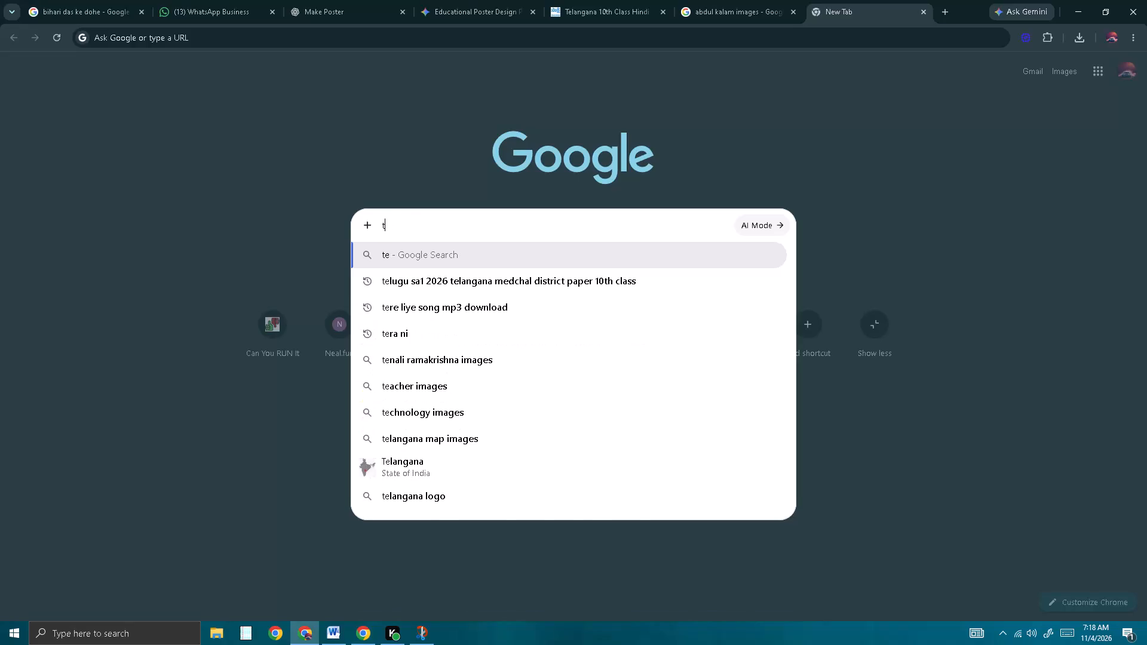
Search Google Images for "hindi font" and browse the results for suitable Hindi lettering.
key(BackSpace)
key(BackSpace)
text(hindi)
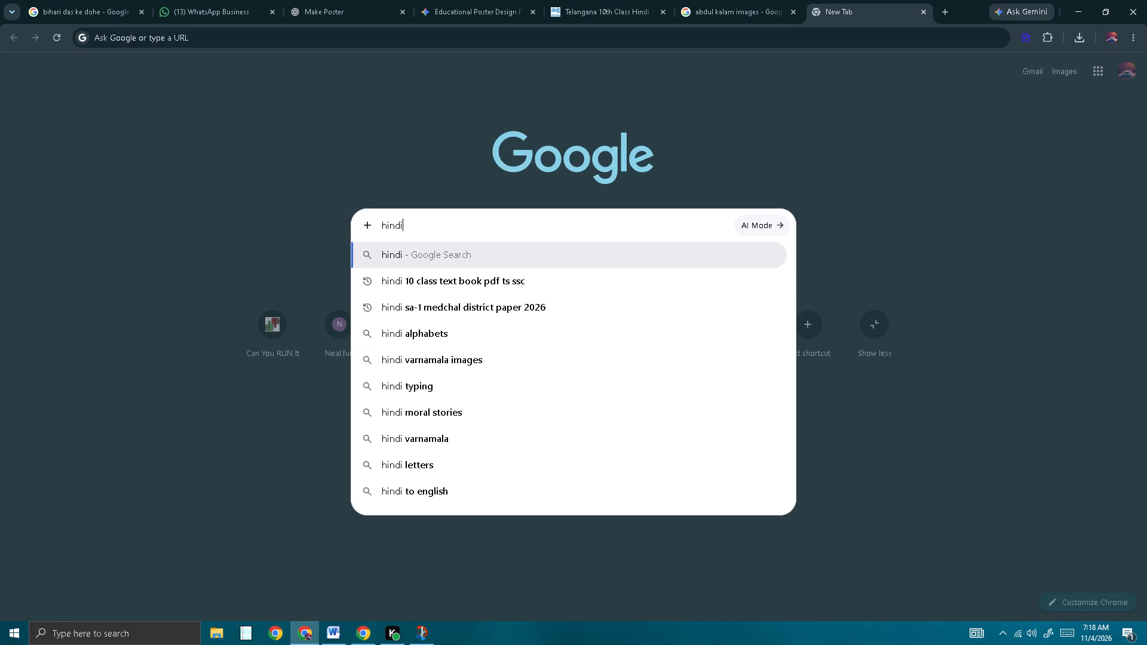
key(space)
text(font)
key(space)
key(Return)
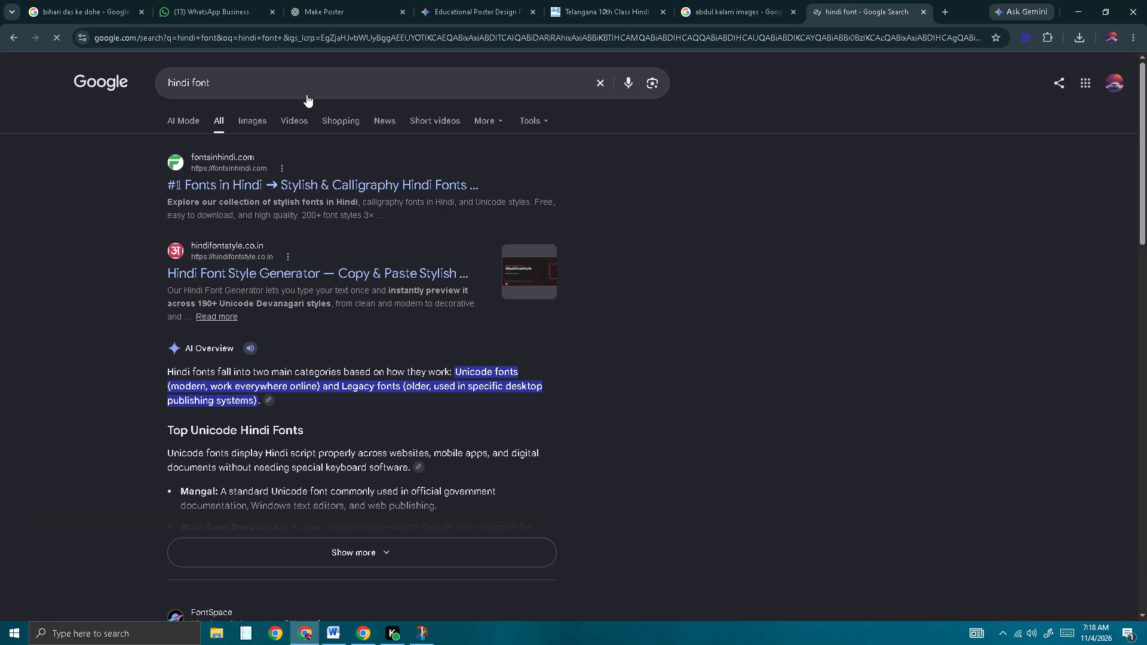
click(252, 115)
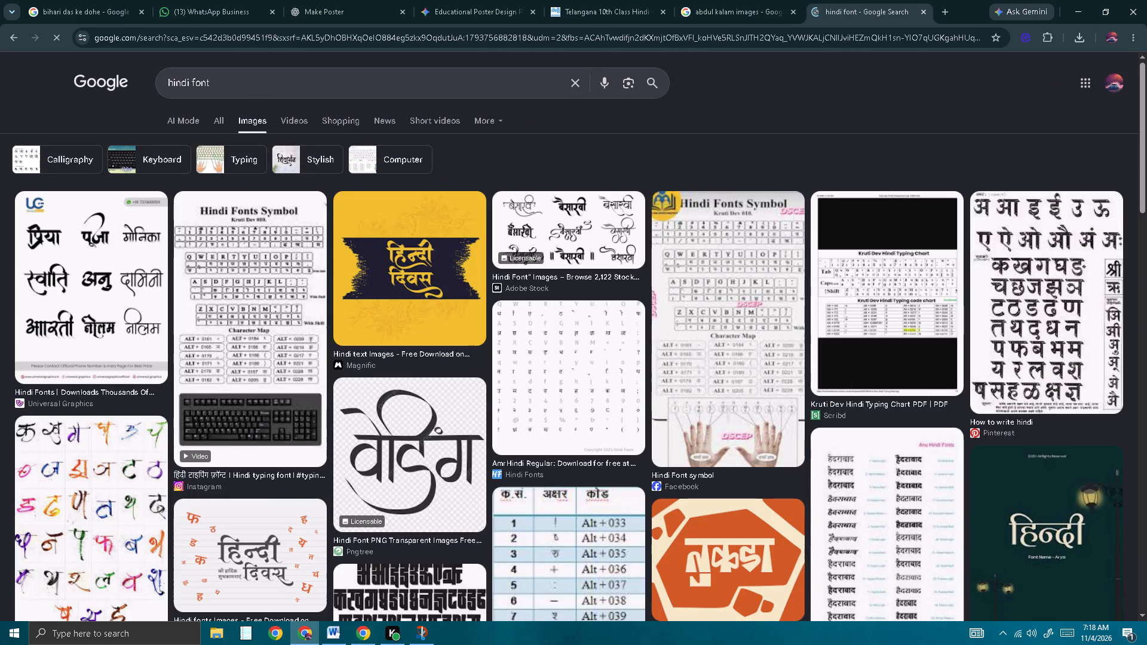
scroll(282, 263, down, 1)
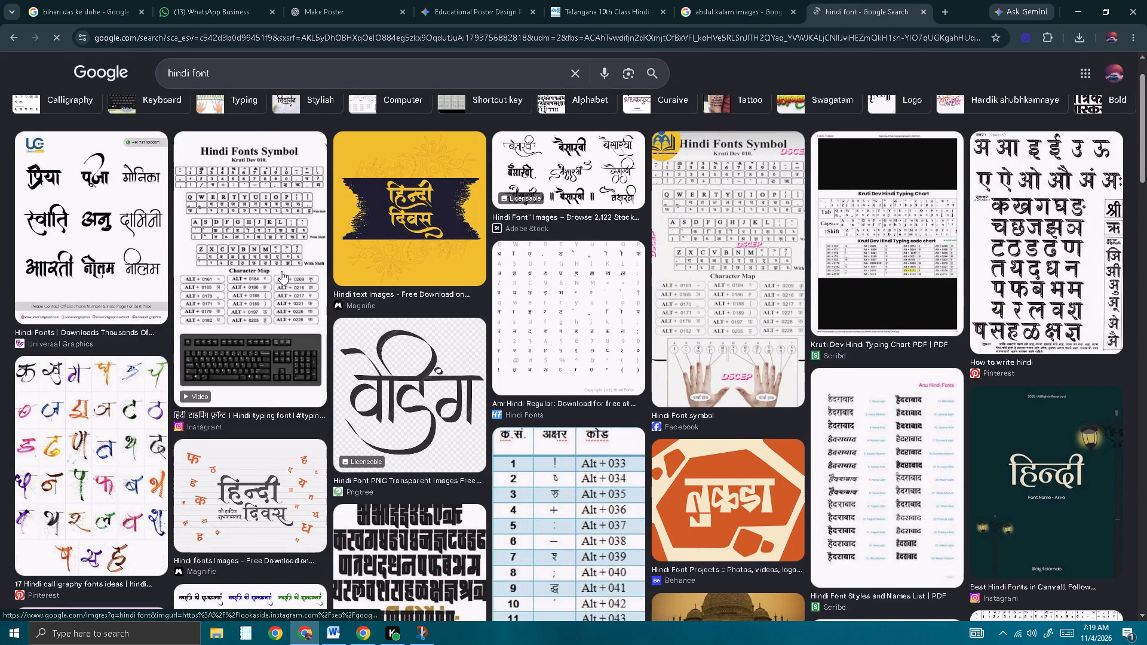
scroll(281, 272, down, 4)
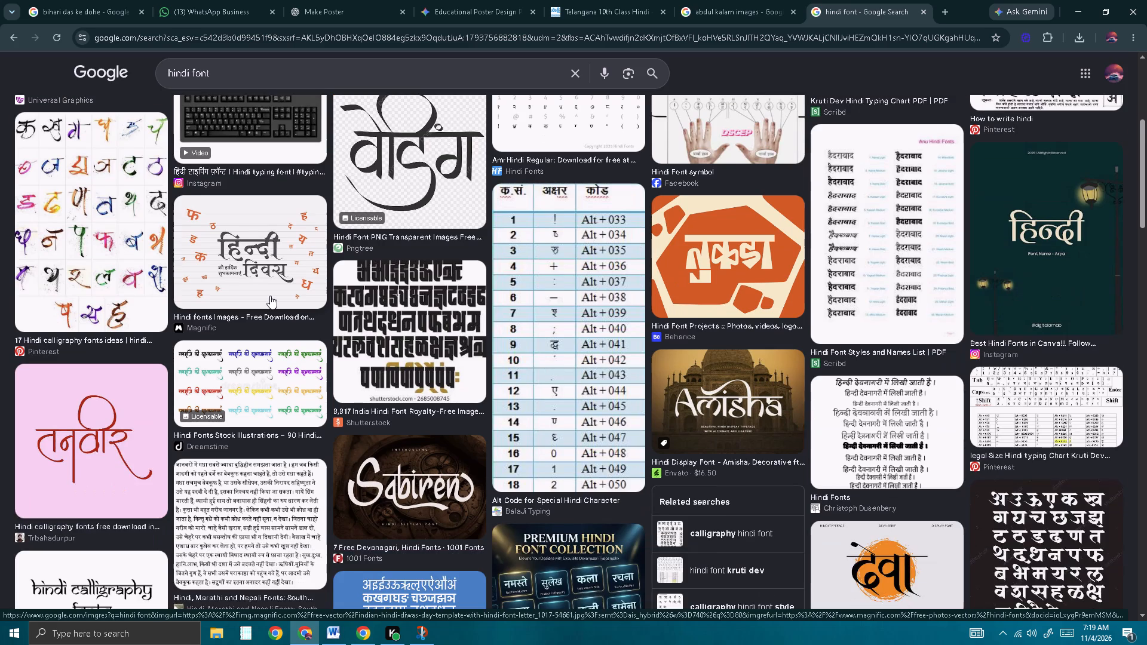
scroll(270, 296, down, 6)
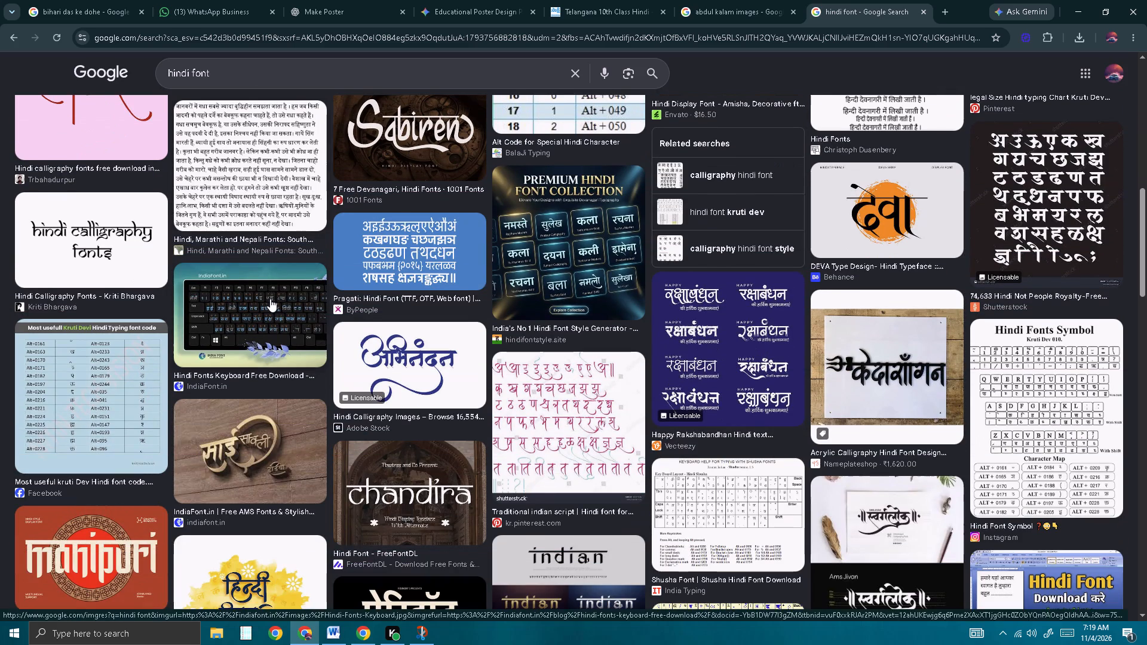
Search Google Images for "hindi written" and open the preview of the black हिंदी lettering from Pinterest.
click(280, 63)
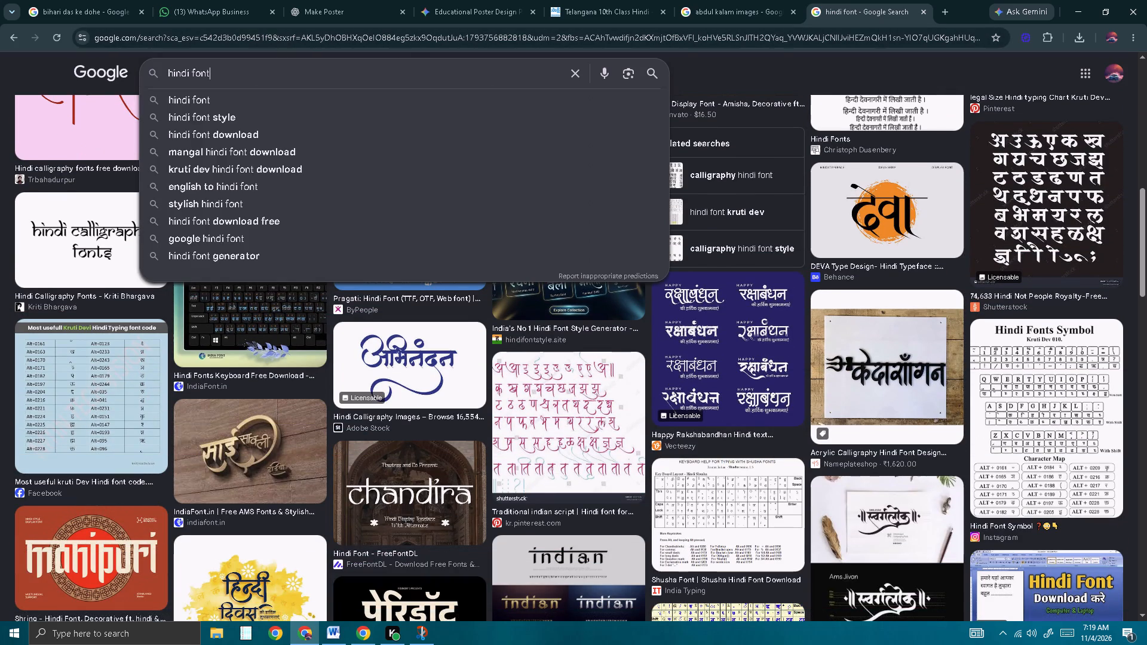
key(BackSpace)
key(BackSpace)
key(BackSpace)
key(BackSpace)
text(written)
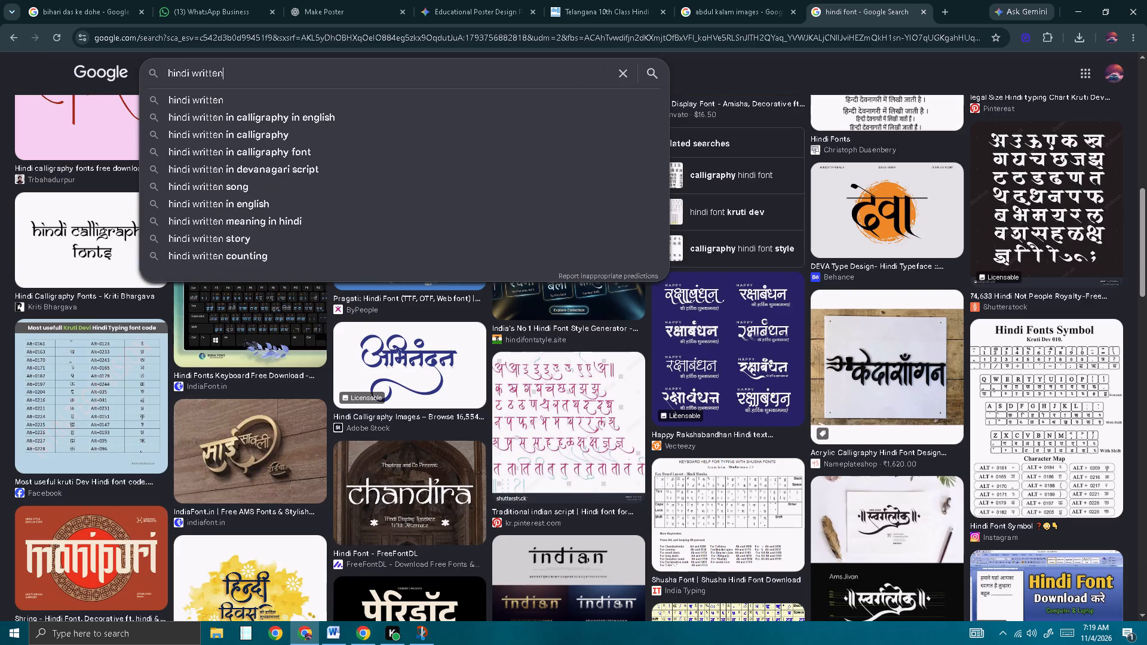
key(Return)
click(256, 249)
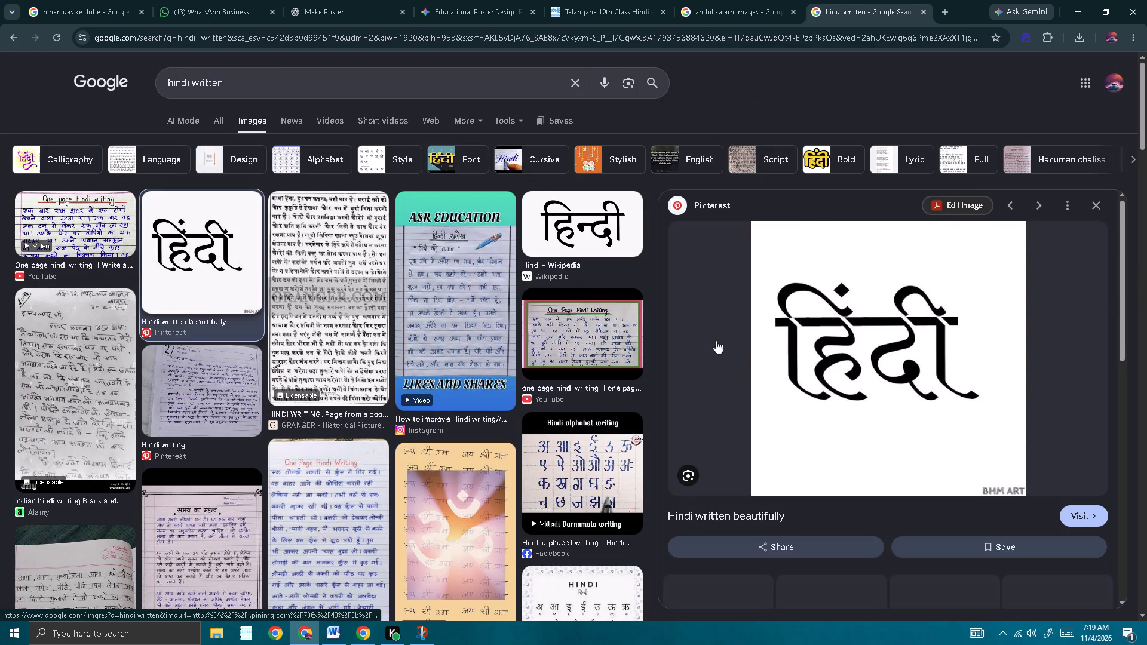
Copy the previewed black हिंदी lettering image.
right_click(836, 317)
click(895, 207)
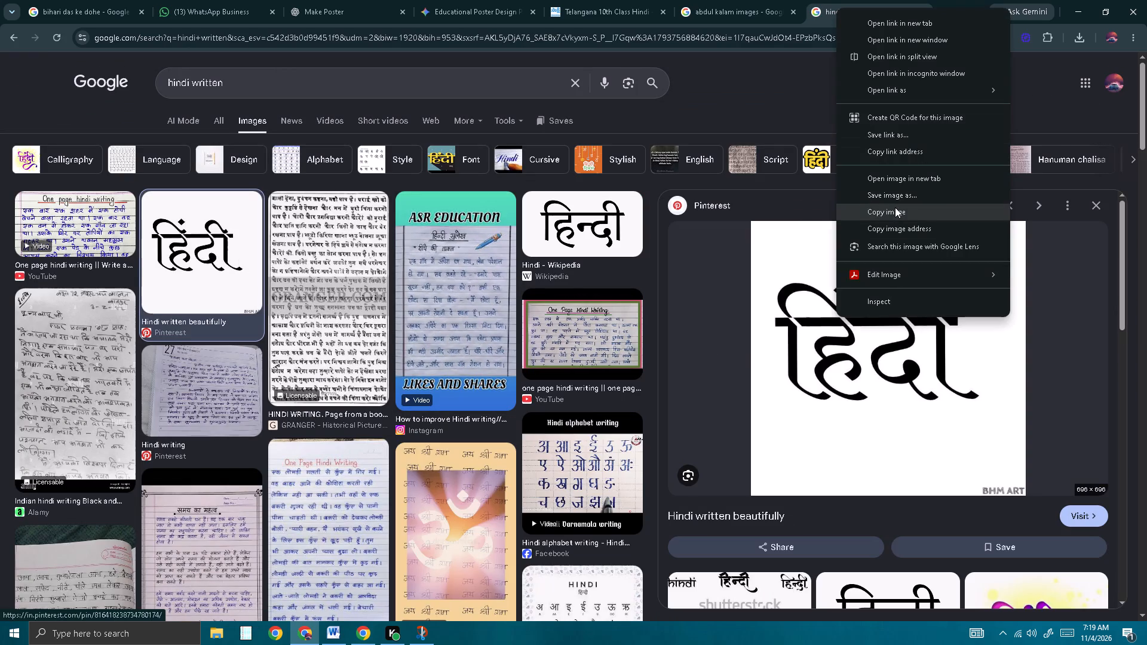
Switch to Word and cut the election-process poster from the page.
click(329, 641)
right_click(276, 381)
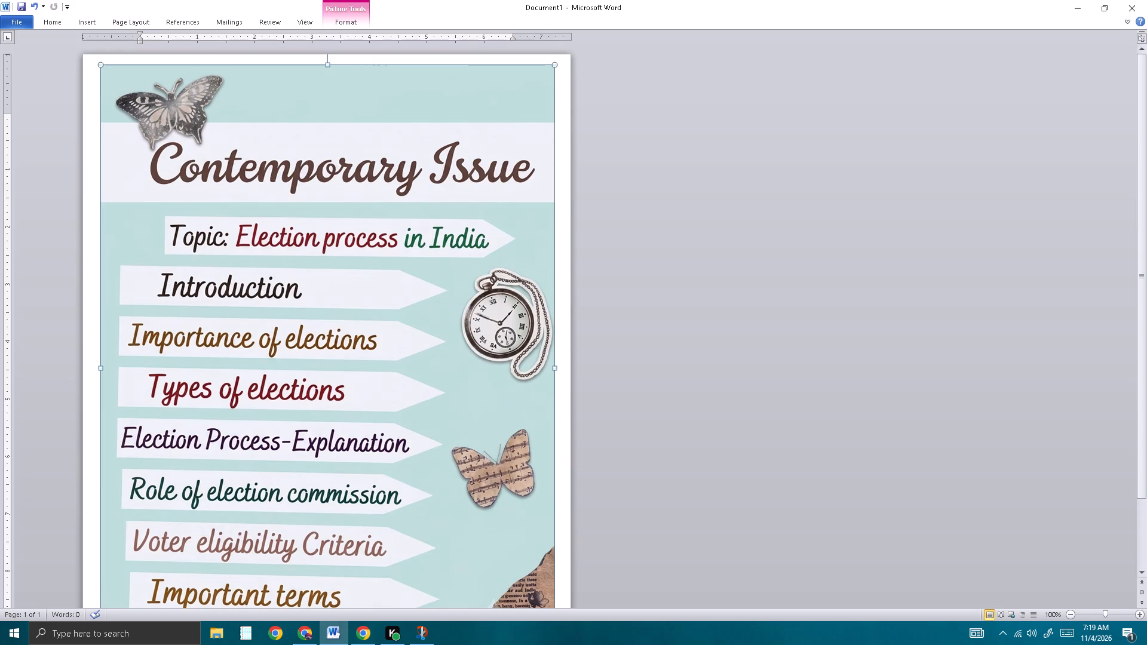
right_click(314, 354)
click(346, 361)
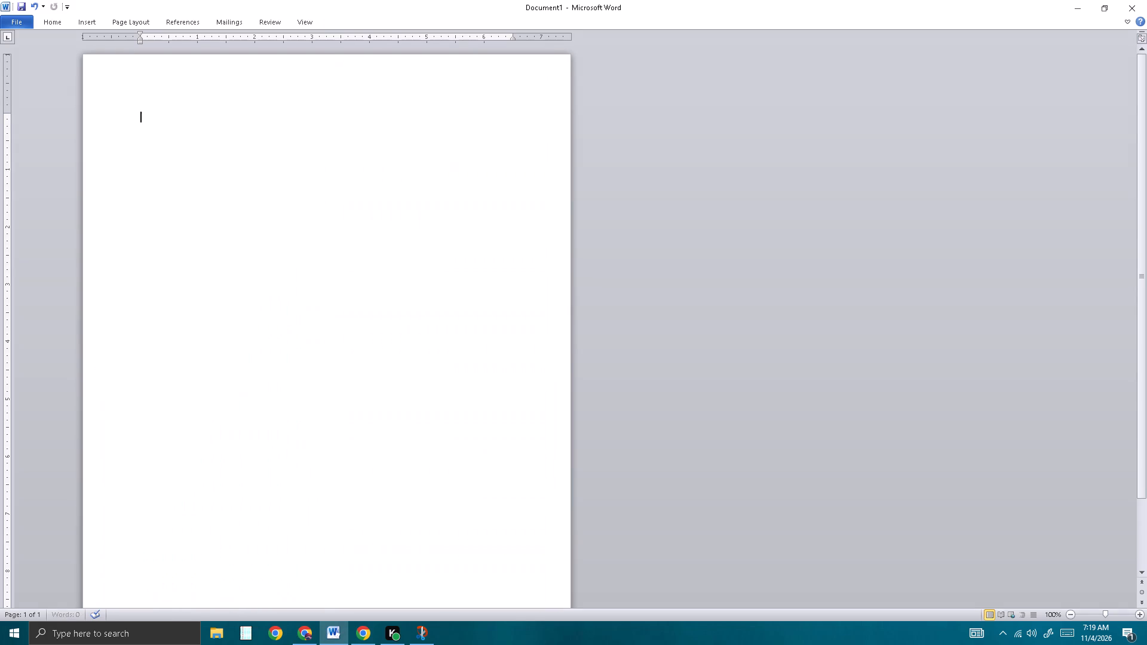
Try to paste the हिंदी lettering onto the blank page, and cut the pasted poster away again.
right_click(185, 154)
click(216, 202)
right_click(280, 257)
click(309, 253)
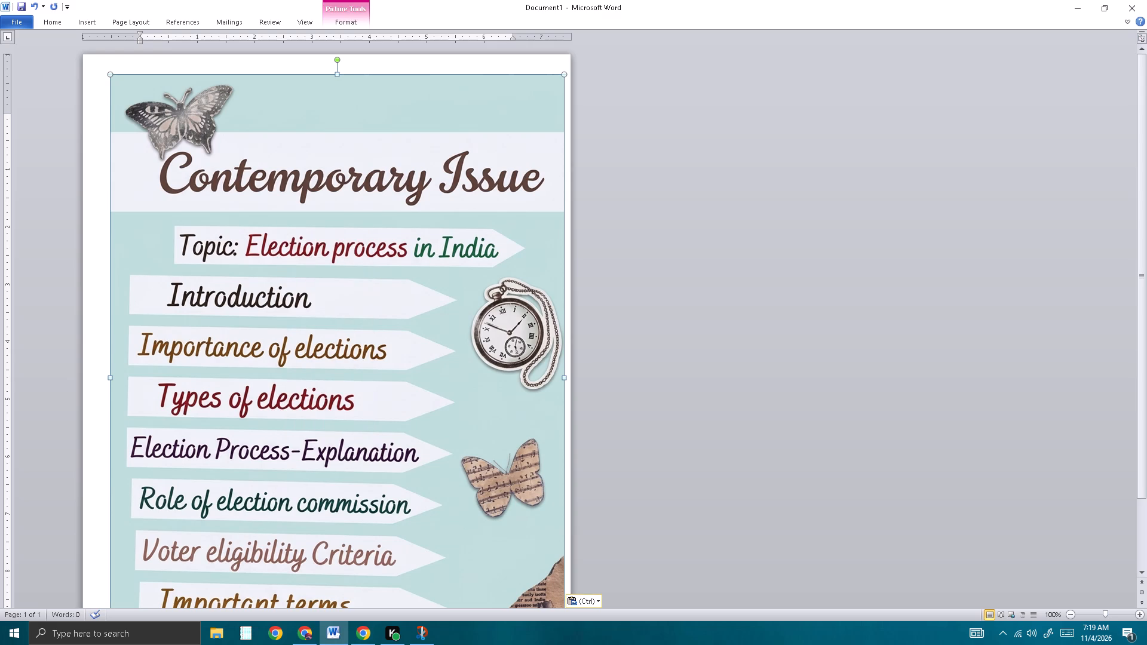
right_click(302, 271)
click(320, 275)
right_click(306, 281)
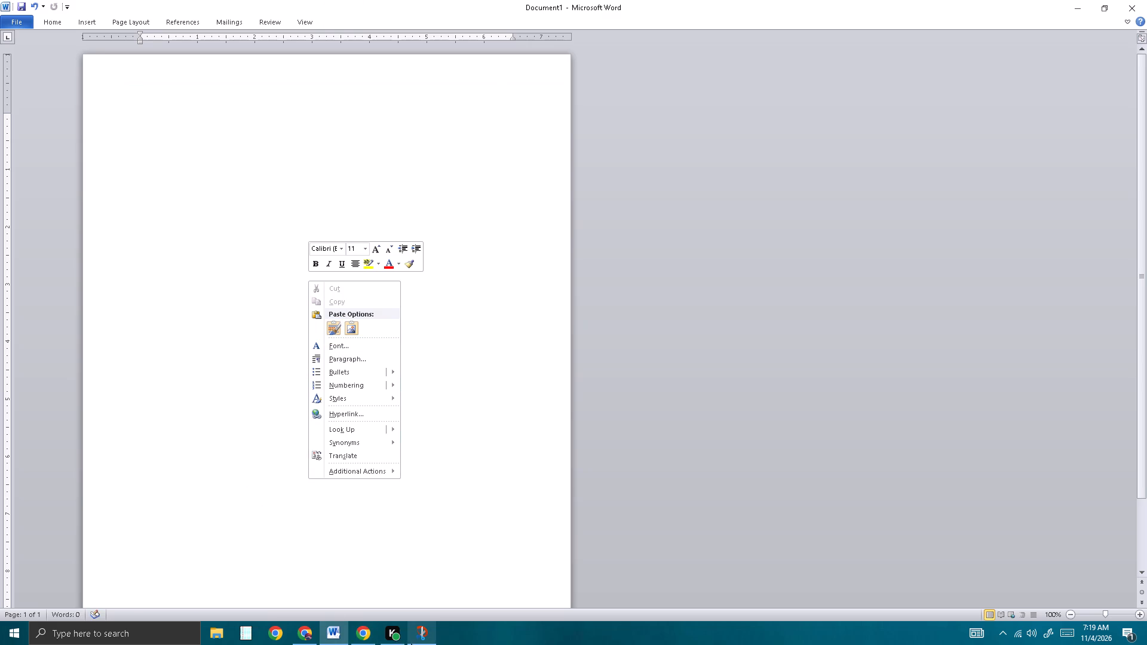
Return to Chrome and save the black हिंदी lettering image to the Downloads folder.
click(316, 640)
right_click(860, 335)
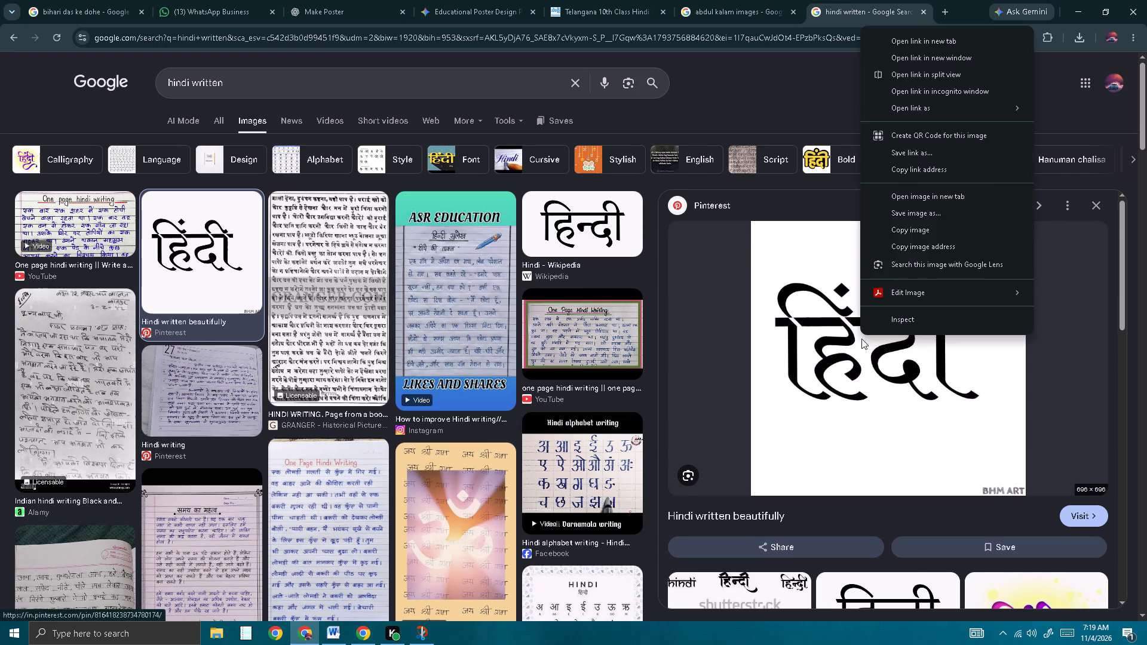
click(903, 220)
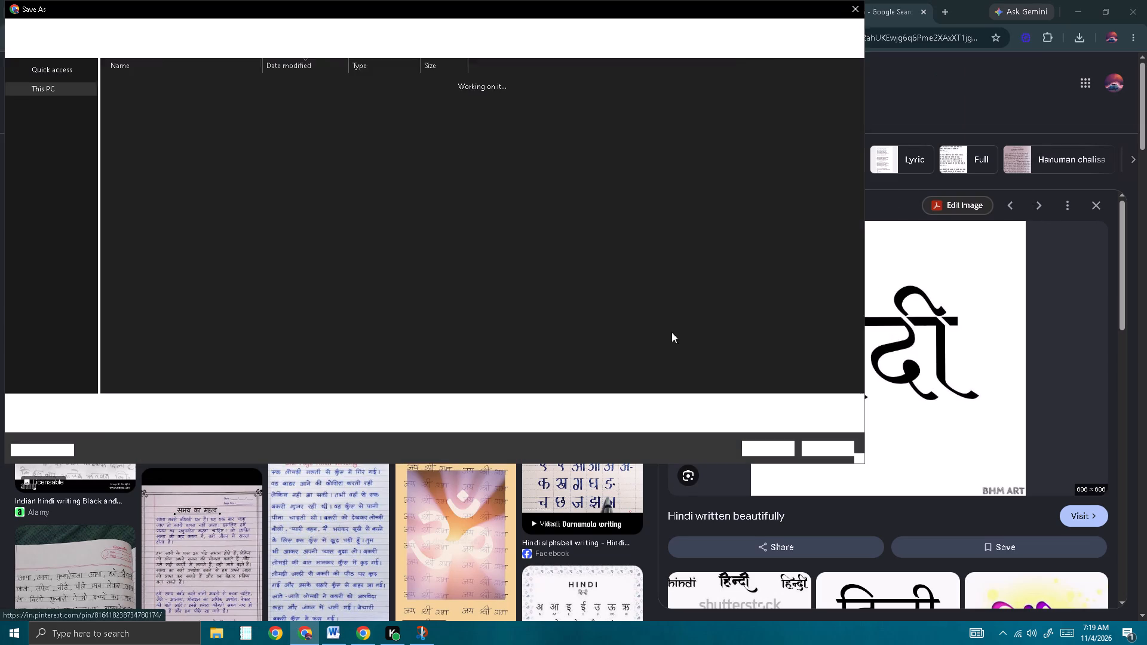
click(753, 451)
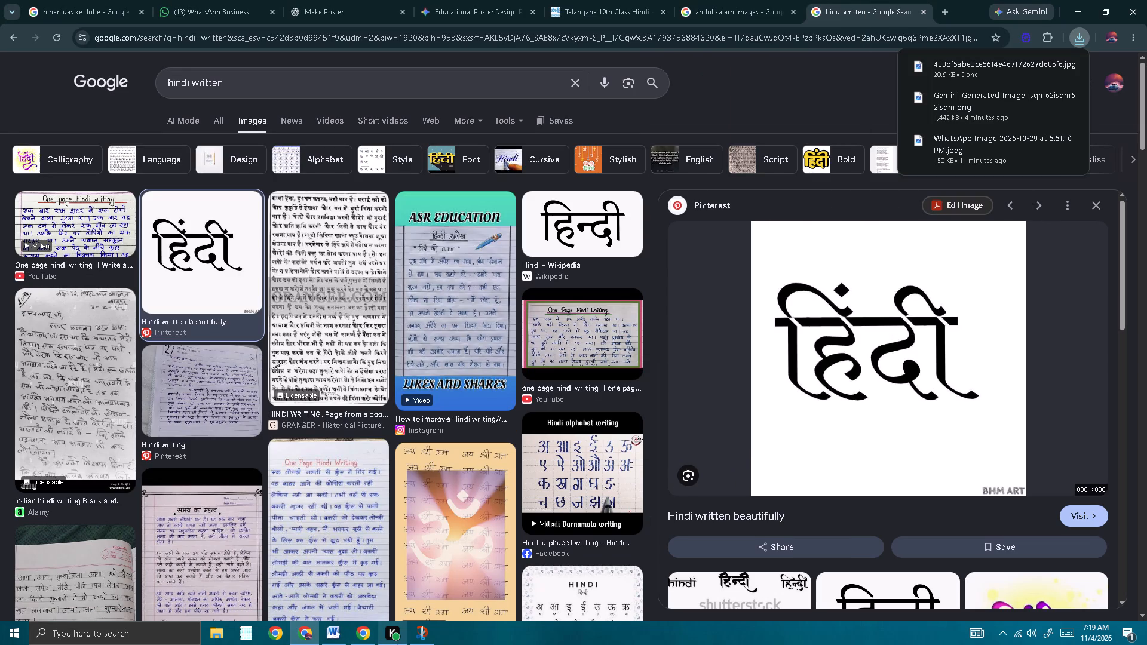
Switch to Word and insert the newly saved हिंदी lettering JPG from Downloads into the blank page.
click(338, 644)
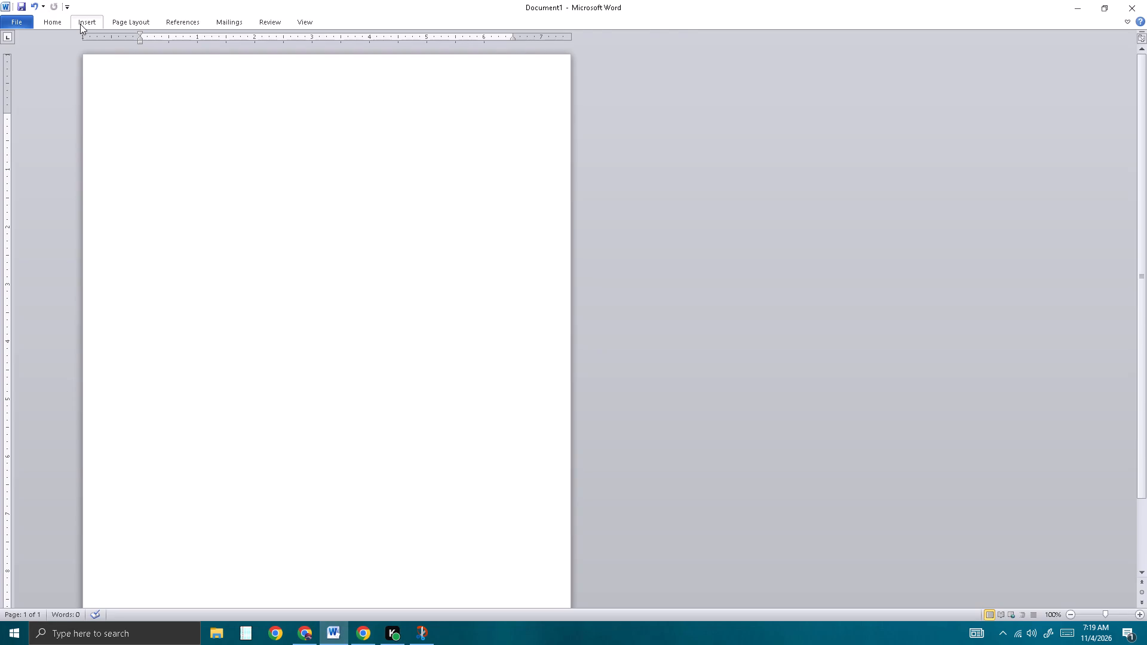
click(80, 24)
click(118, 41)
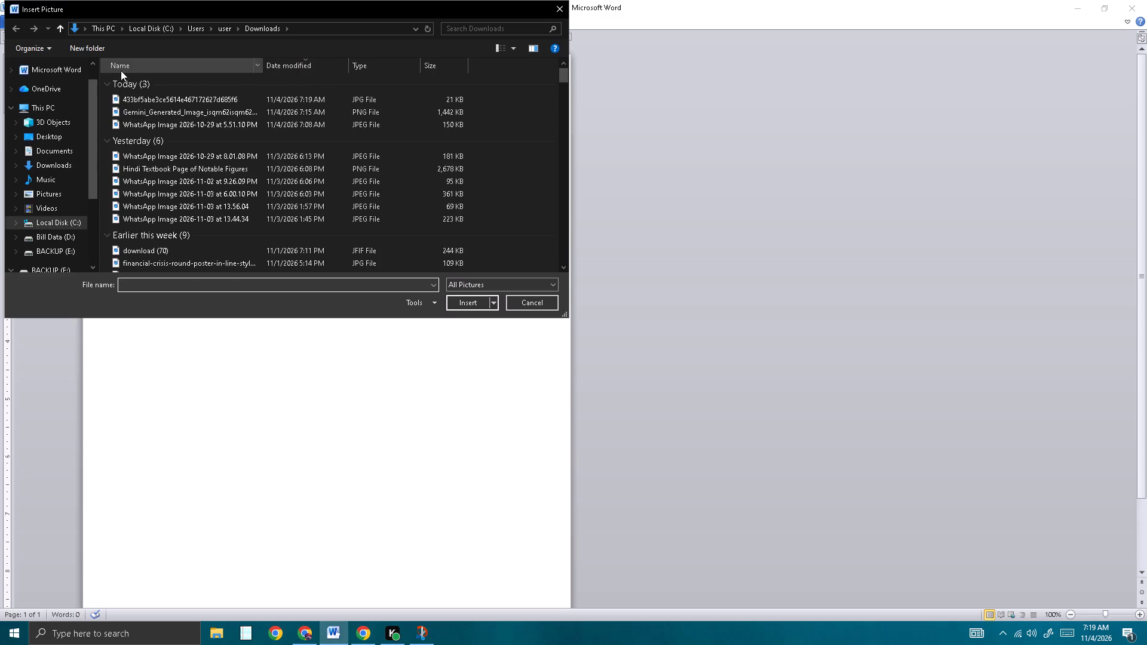
click(118, 97)
click(463, 305)
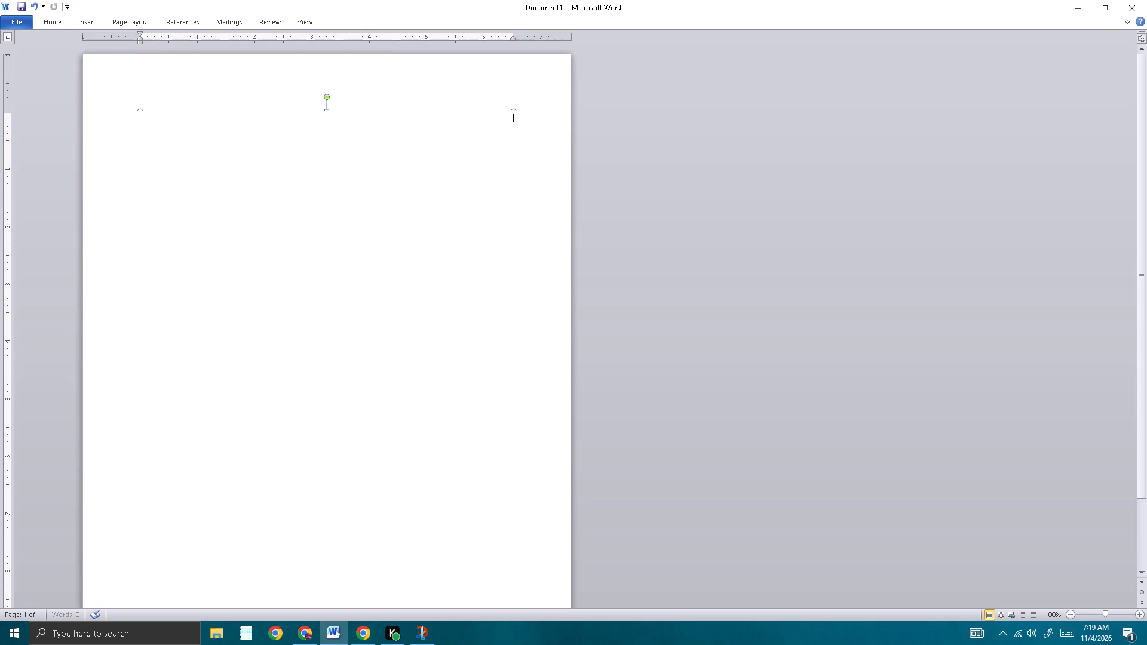
Set the हिंदी picture's text wrapping to In Front of Text and move it to the page's upper-left corner.
drag(256, 239, 237, 210)
right_click(240, 210)
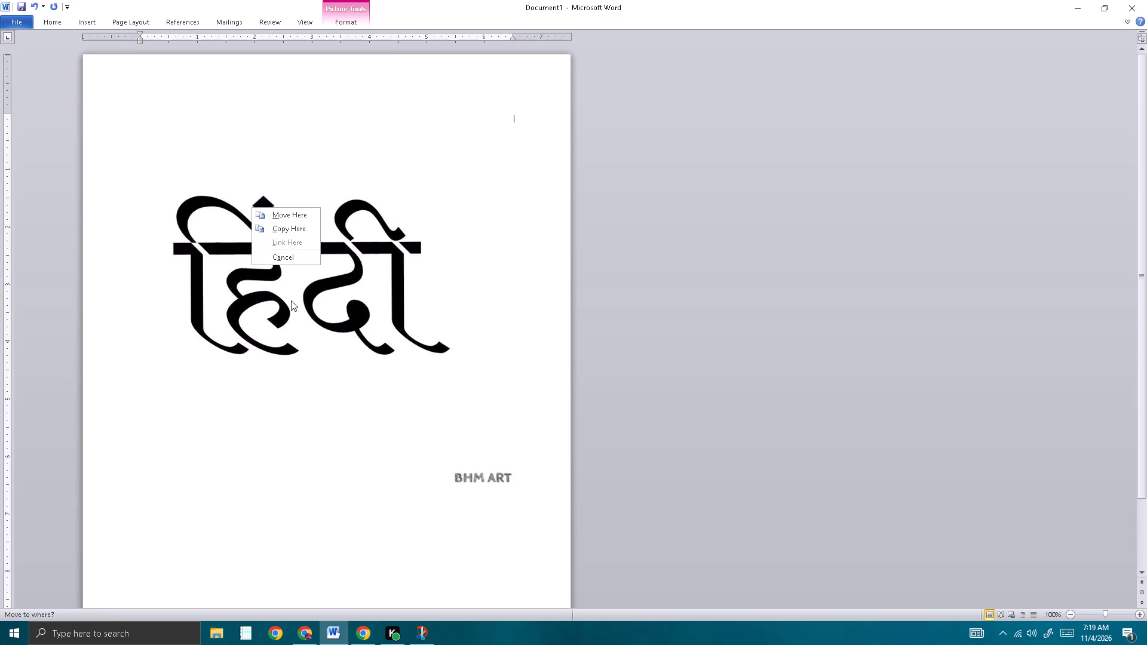
right_click(332, 278)
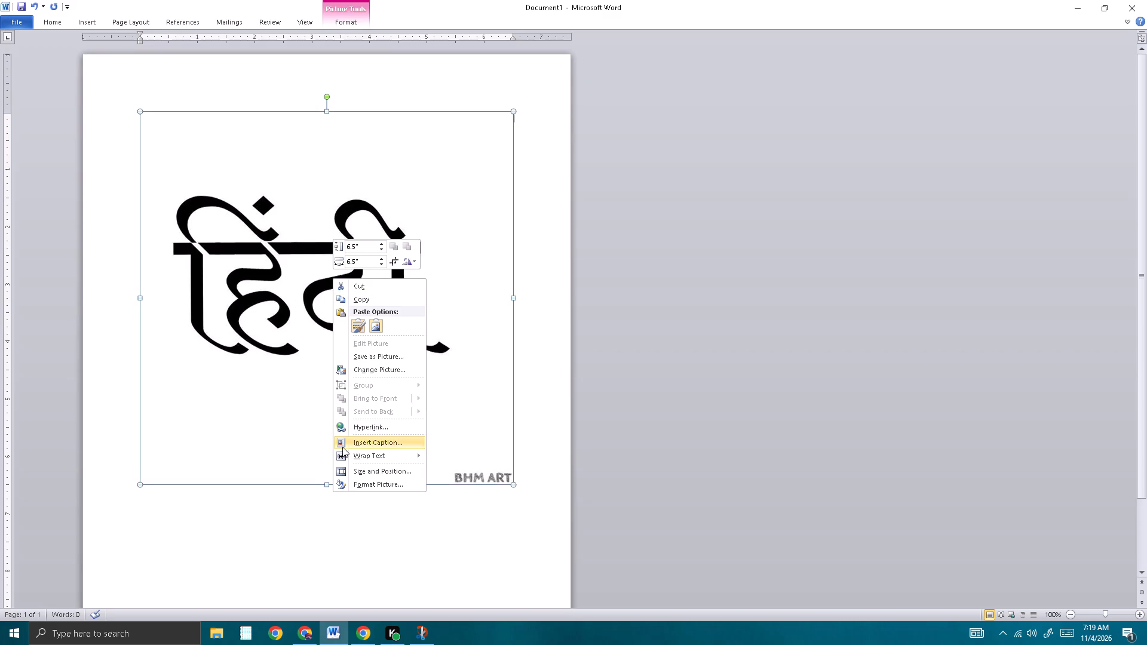
click(344, 456)
click(458, 546)
drag(360, 331, 290, 201)
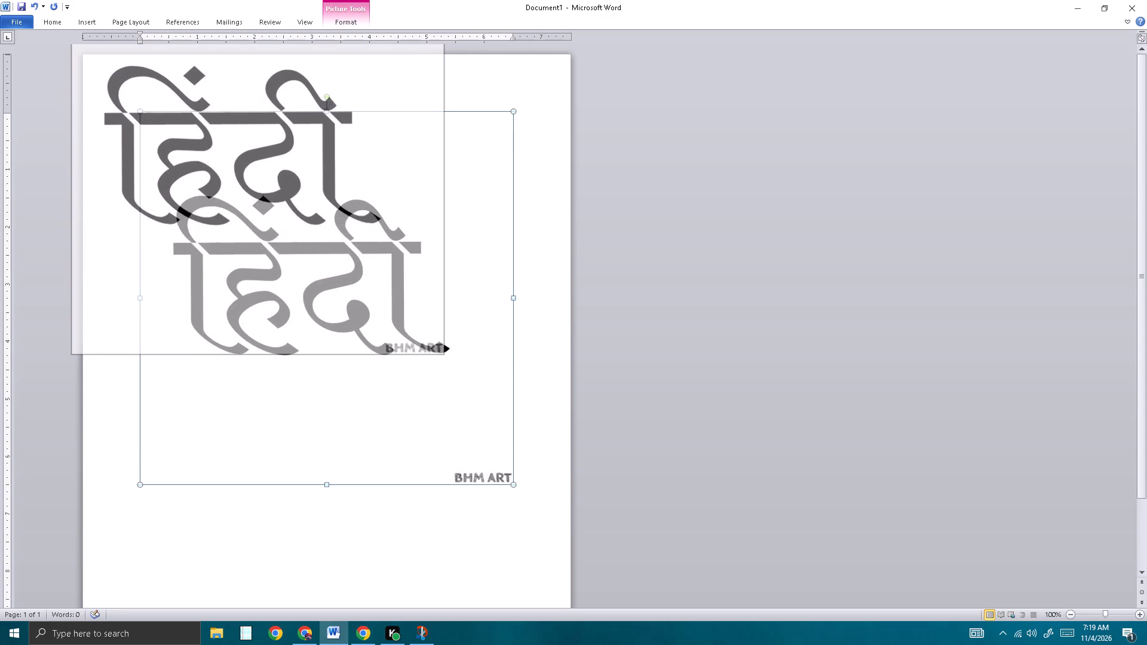
drag(290, 201, 288, 198)
scroll(317, 264, down, 3)
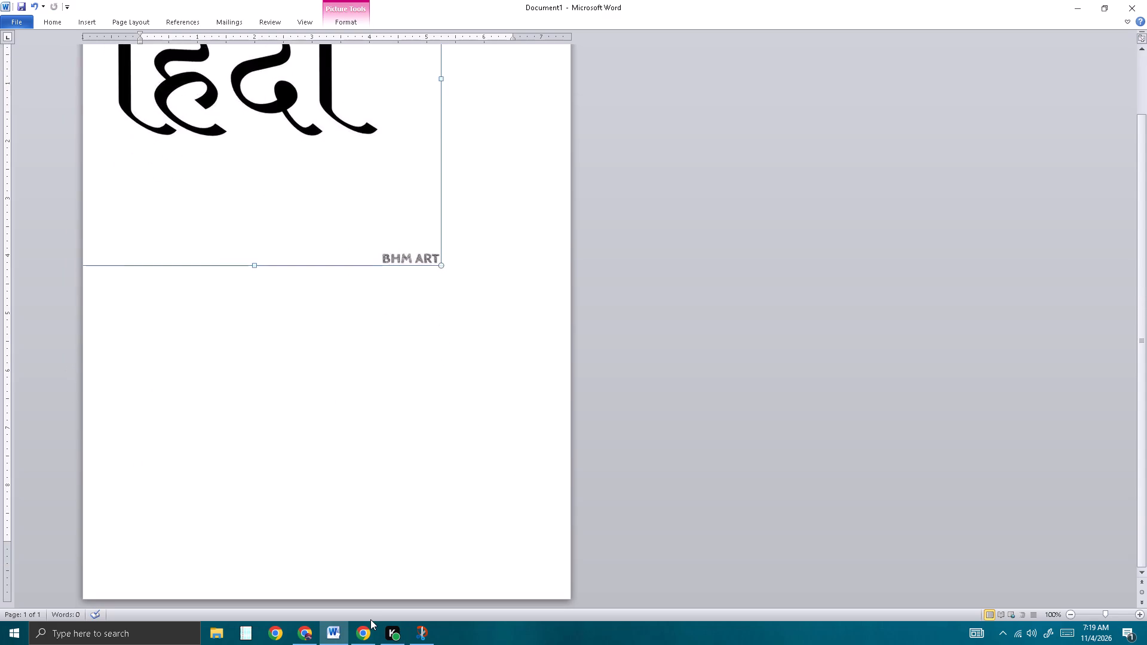
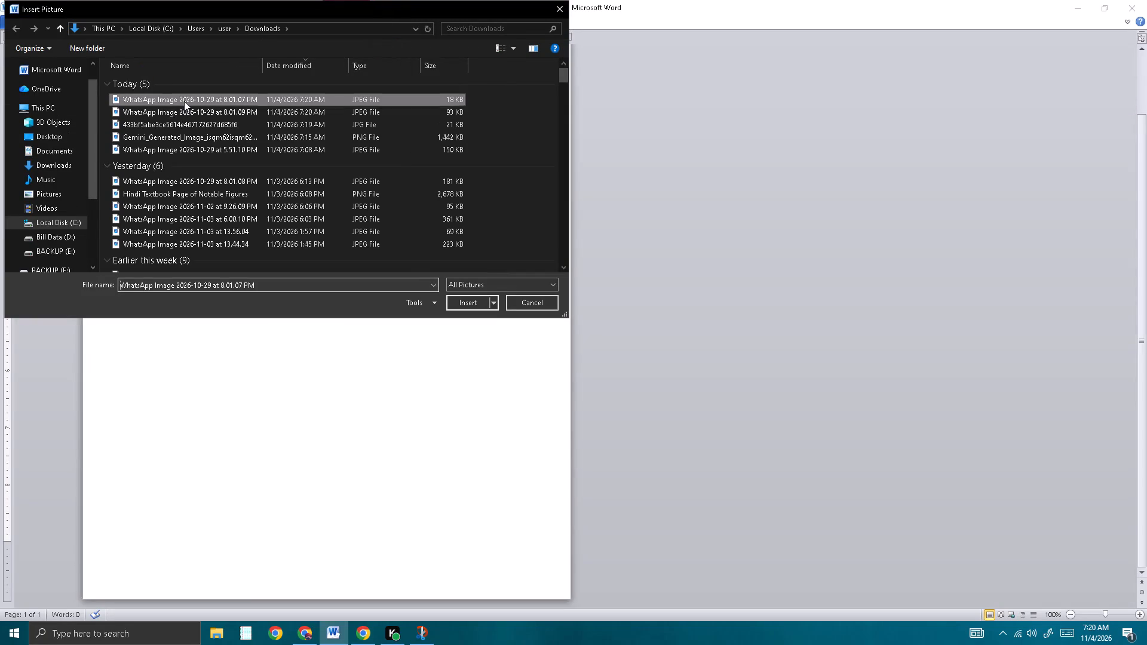
Insert the selected picture, WhatsApp Image 2026-10-29 at 8.01.07 PM, into the page with the हिंदी lettering.
click(461, 298)
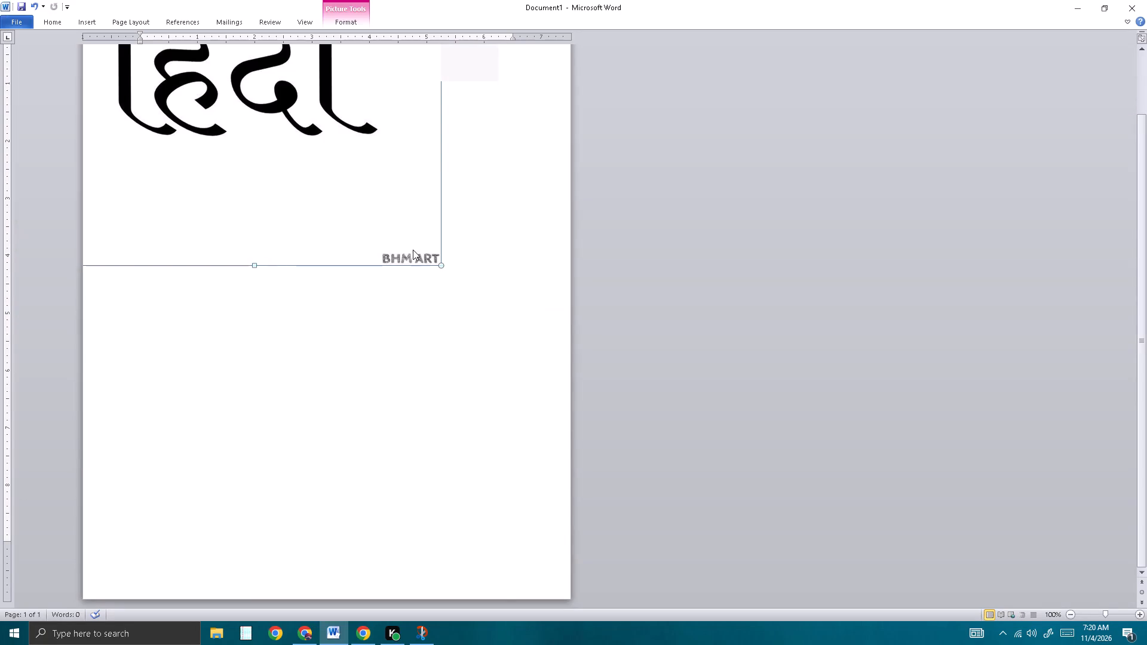
Set the English lettering picture's text wrapping to In Front of Text and move it below the हिंदी lettering, against the page's left edge.
right_click(390, 315)
click(433, 485)
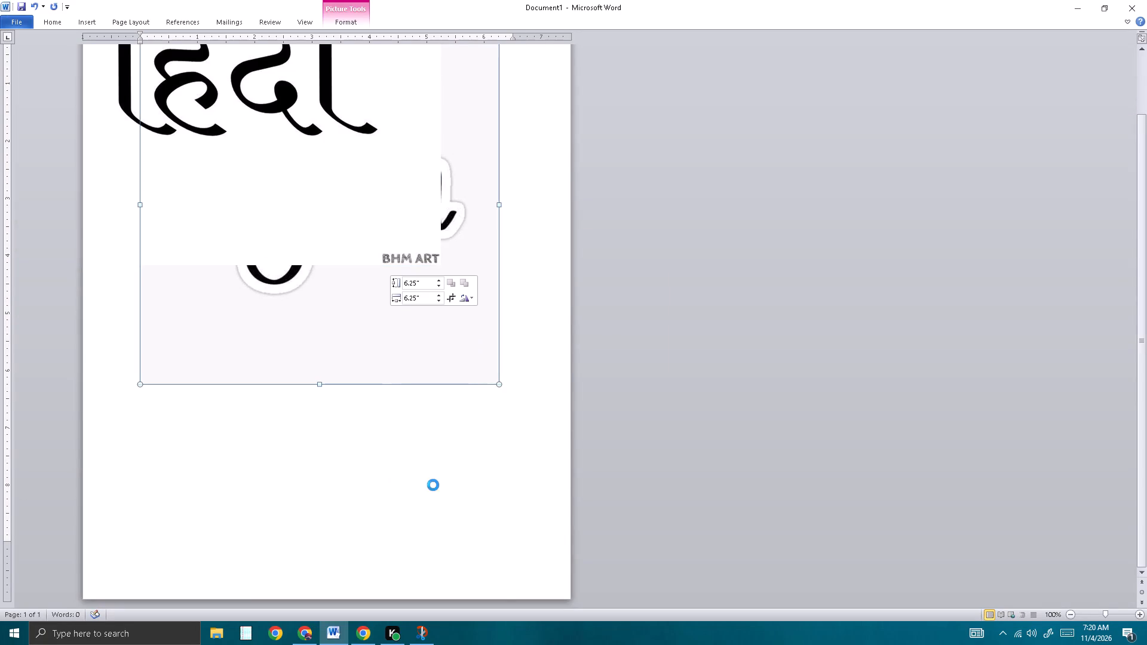
drag(408, 320, 449, 285)
click(651, 245)
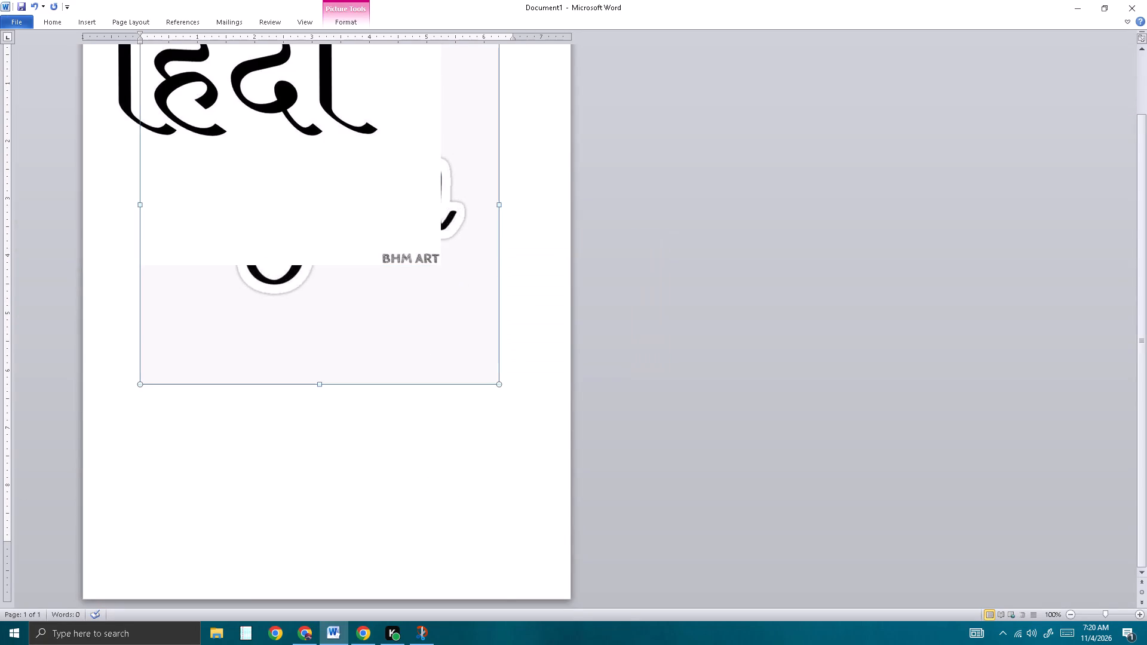
right_drag(424, 291, 430, 291)
right_click(413, 358)
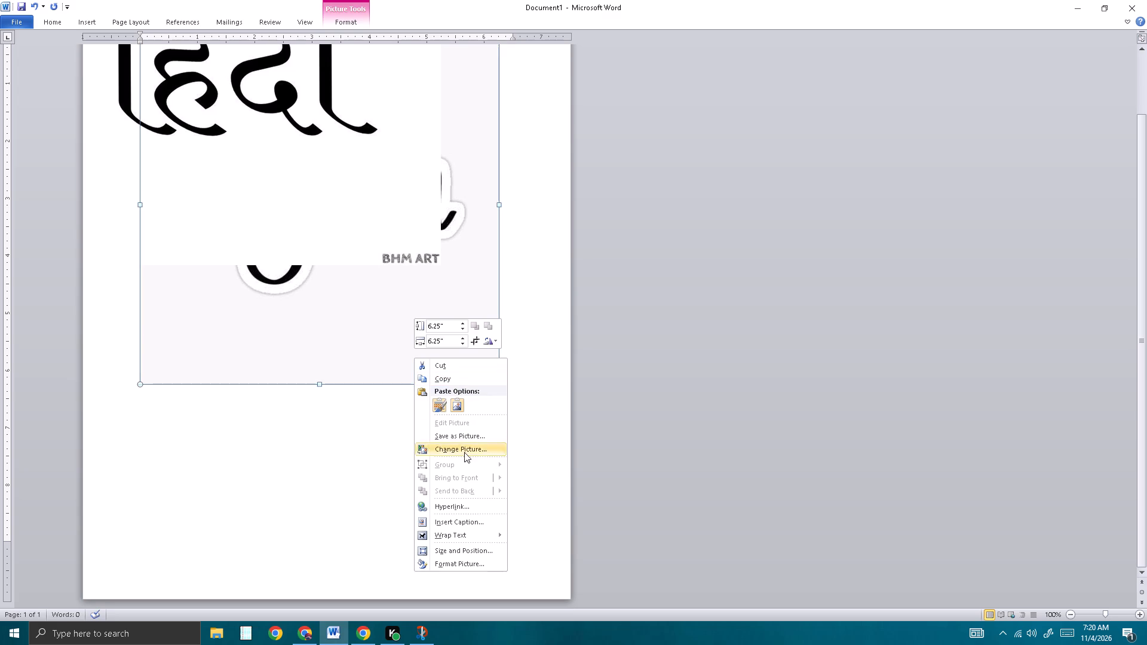
click(462, 537)
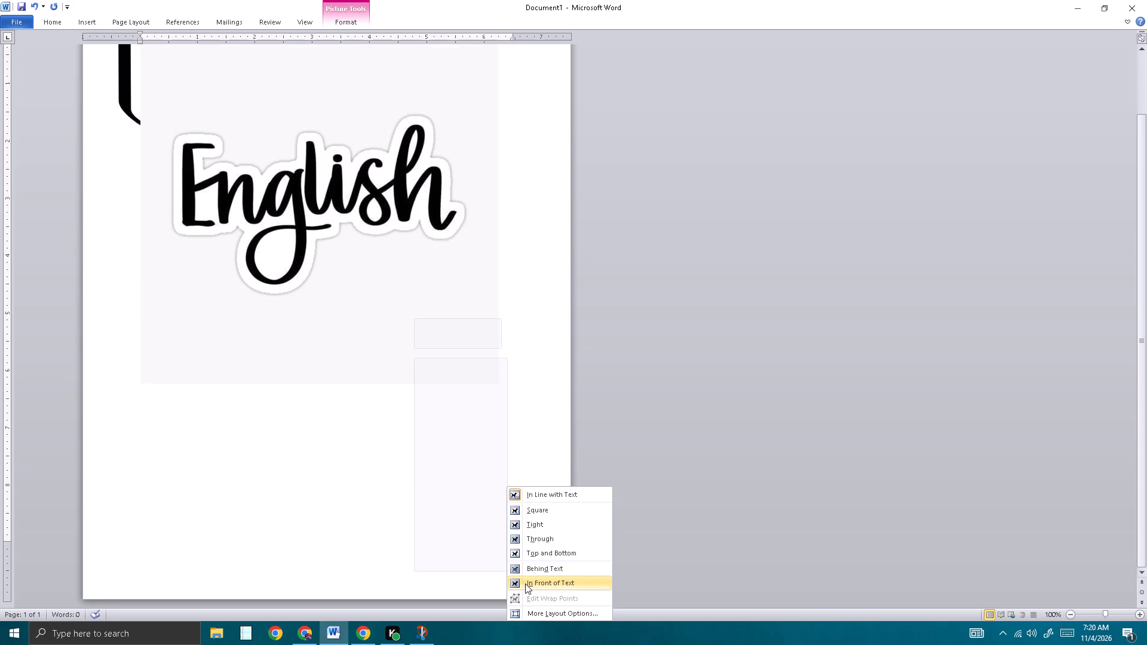
click(525, 583)
drag(413, 226, 365, 345)
scroll(365, 345, up, 2)
drag(336, 268, 328, 283)
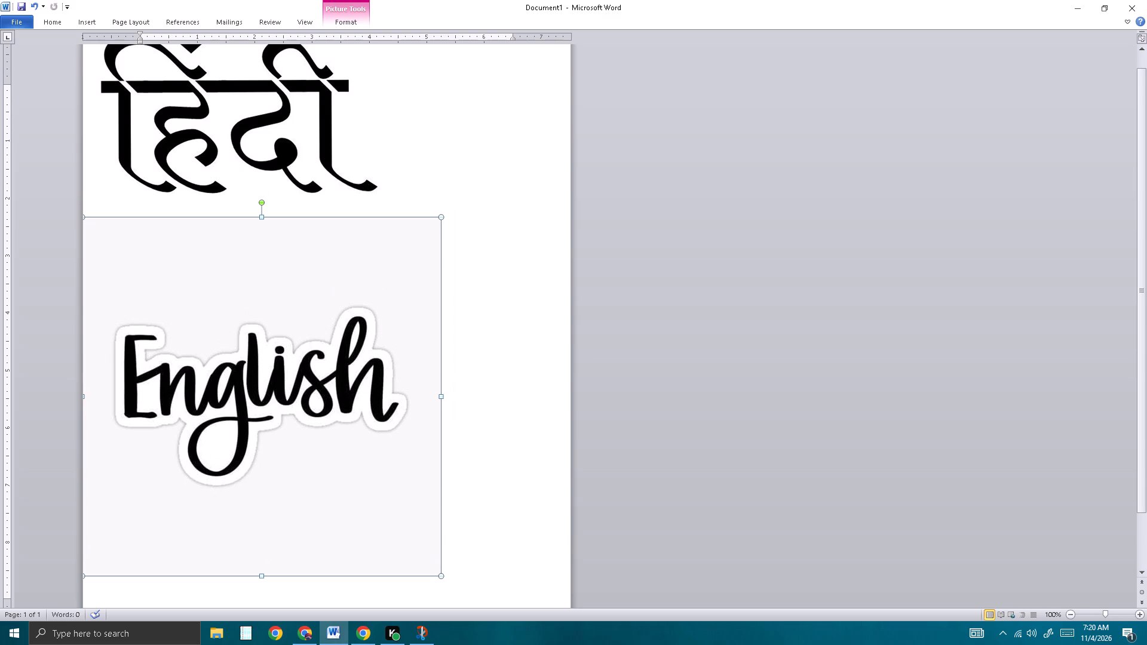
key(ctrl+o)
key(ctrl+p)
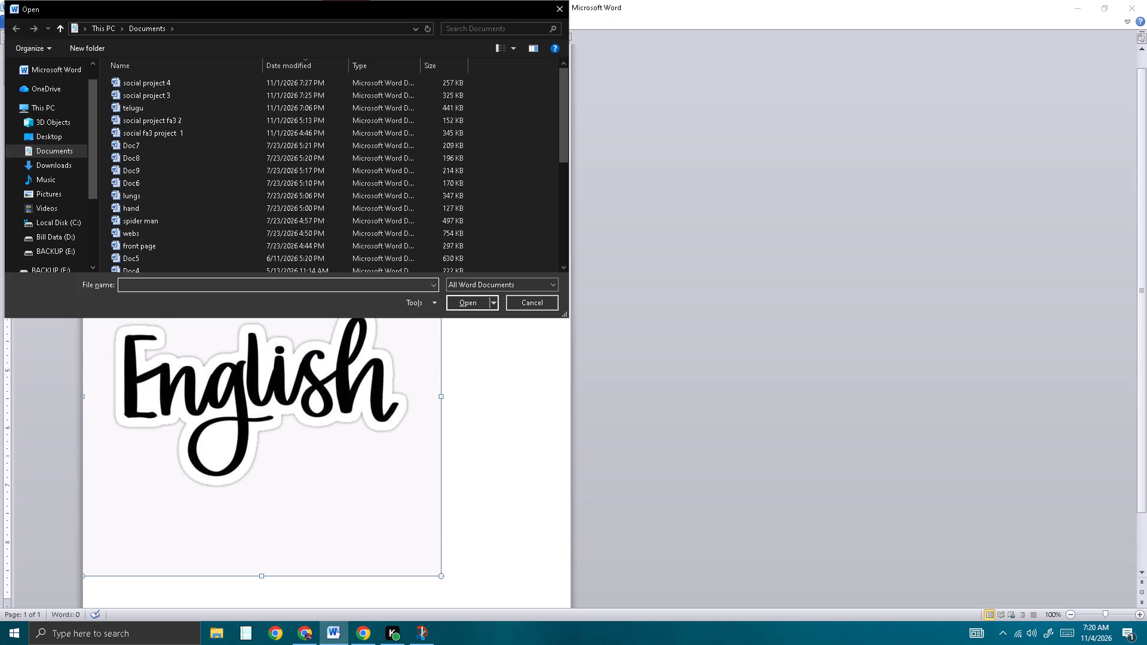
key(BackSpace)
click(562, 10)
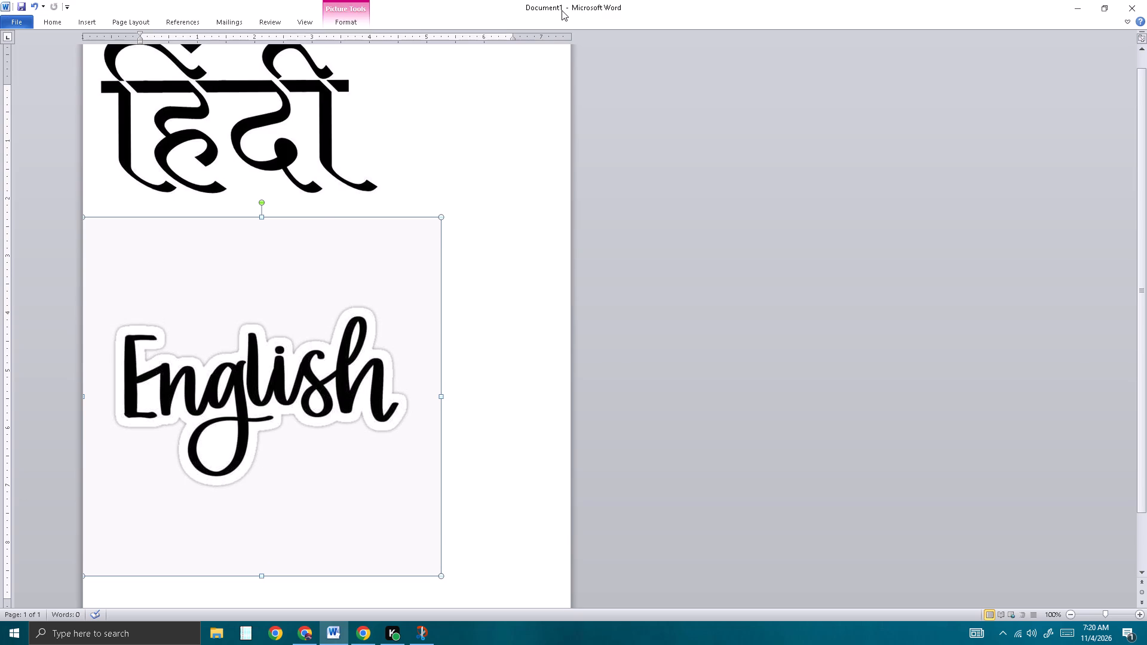
Print the page with the हिंदी and English lettering.
key(ctrl+p)
key(Return)
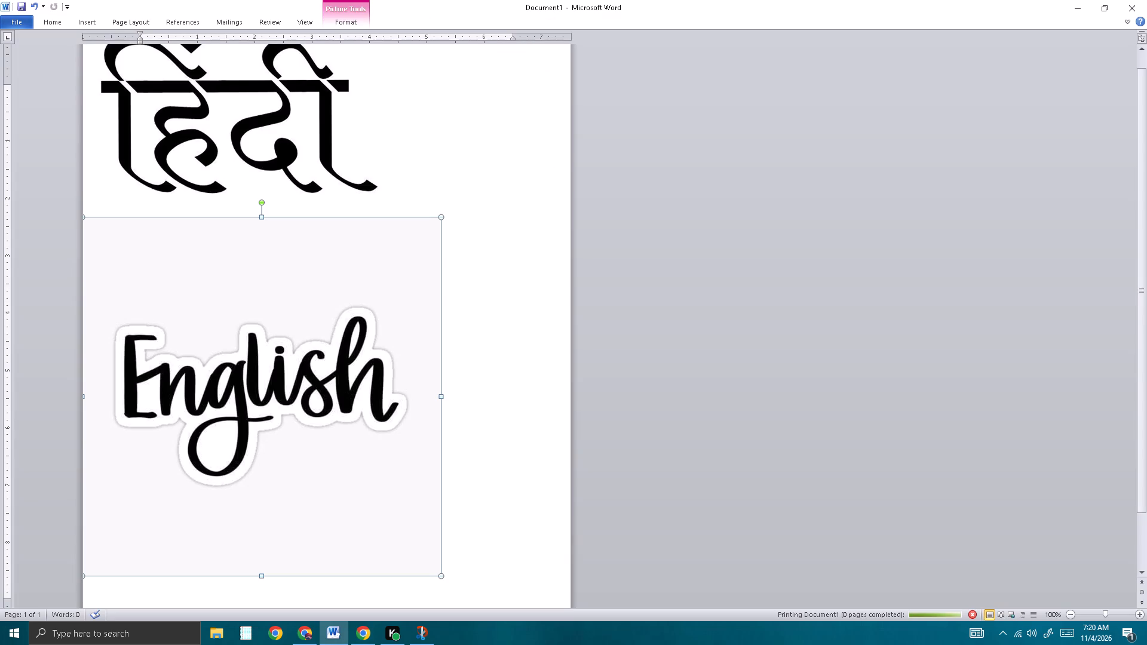
Cut both the English and the हिंदी lettering pictures from the page.
right_click(186, 119)
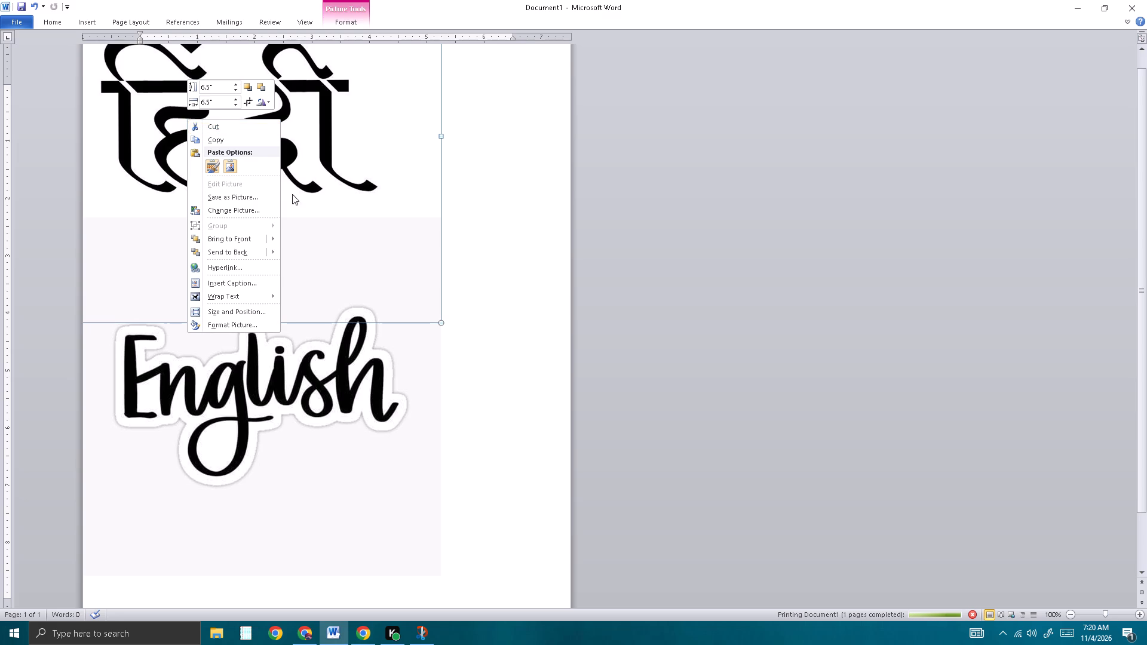
click(505, 493)
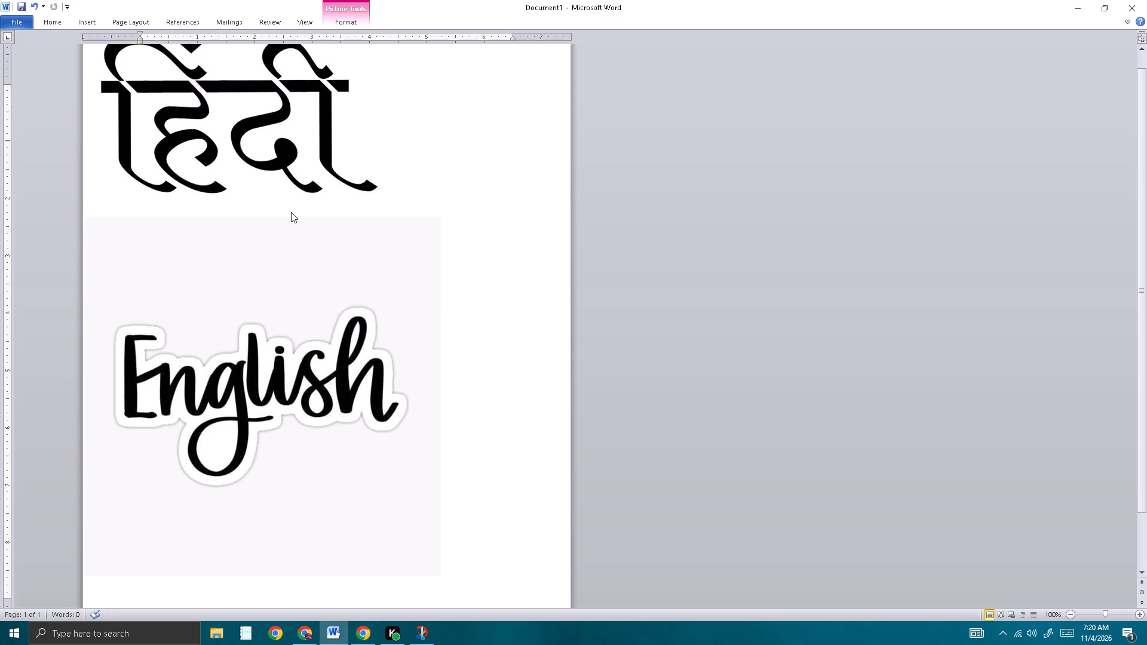
right_click(291, 212)
right_click(330, 222)
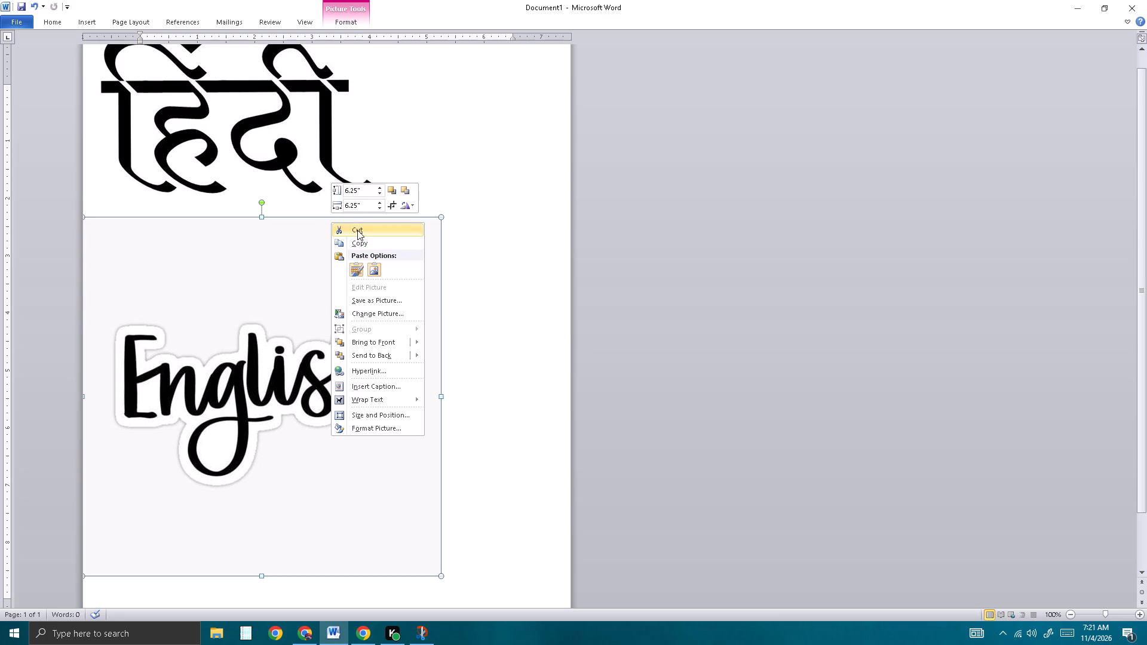
click(357, 230)
right_click(317, 167)
click(333, 177)
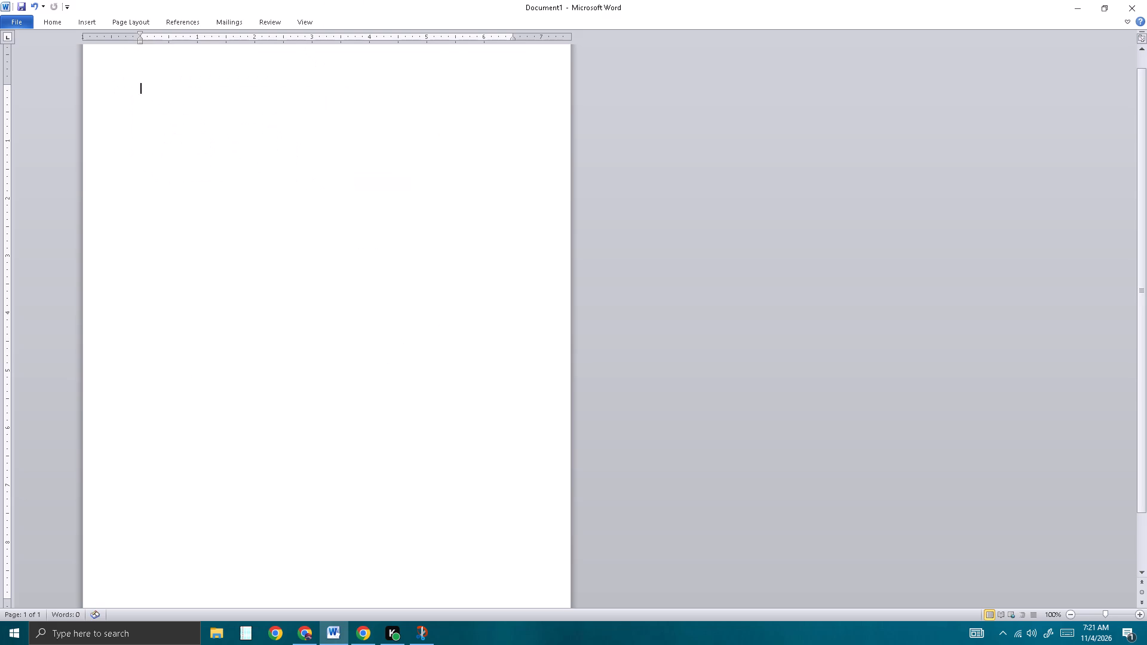
Insert the school cover-page picture, WhatsApp Image 2026-10-29 at 8.01.09 PM, from Downloads into the blank page.
click(86, 20)
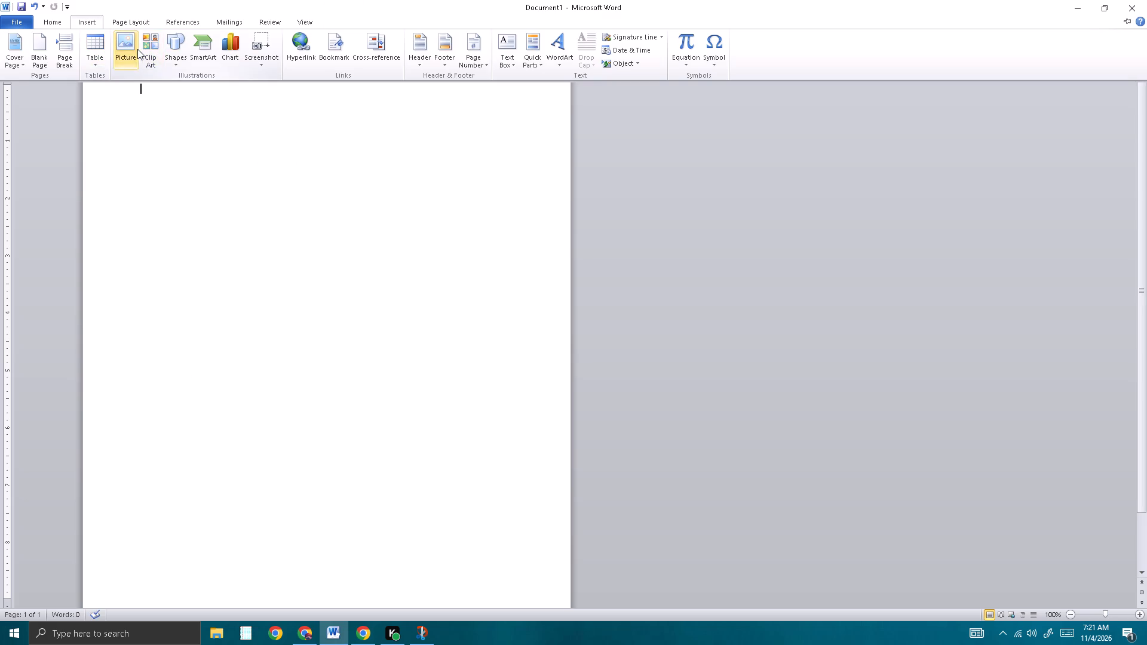
click(137, 49)
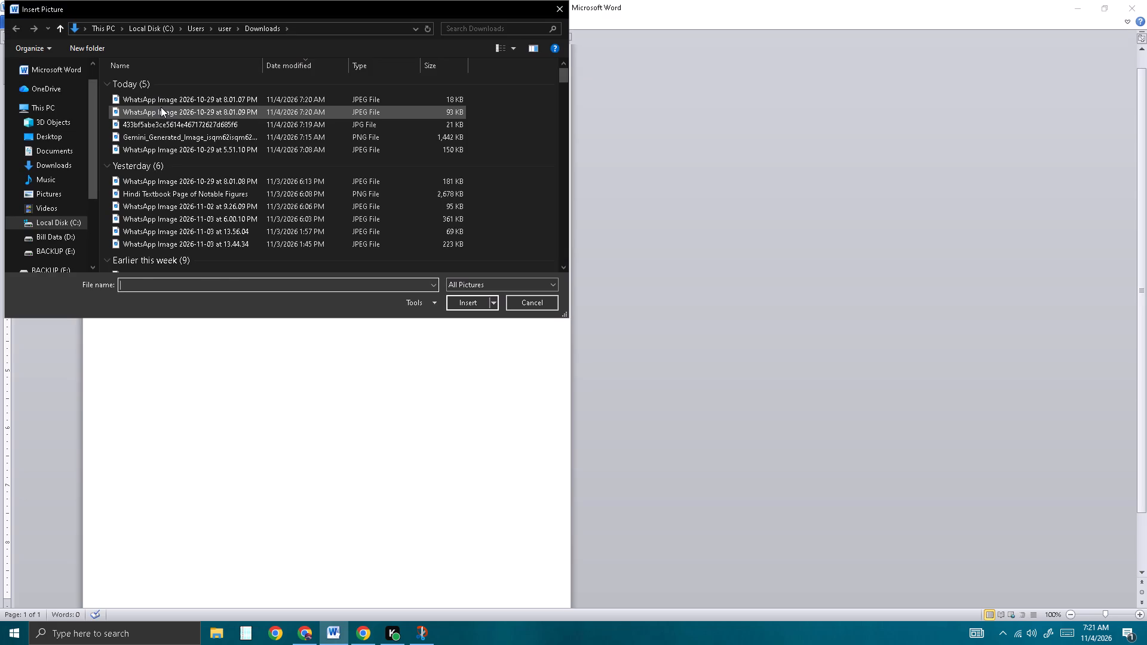
click(161, 107)
click(460, 300)
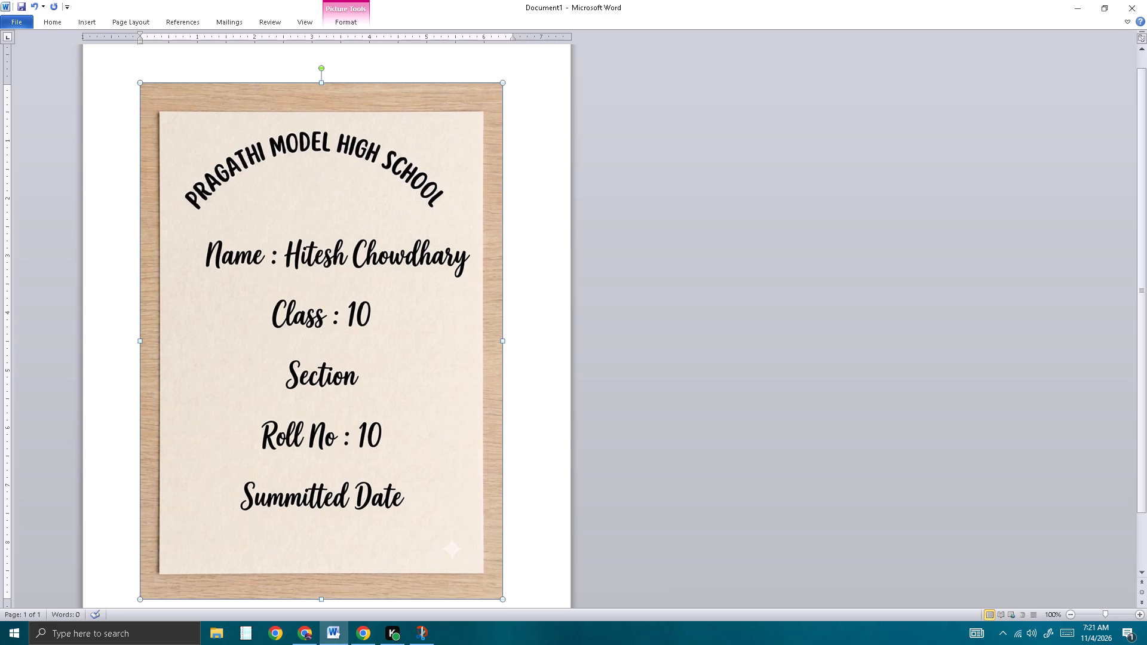
Enlarge the cover-page picture to about 9.64" high by 6.76" wide and set its text wrapping to In Front of Text.
drag(504, 82, 528, 75)
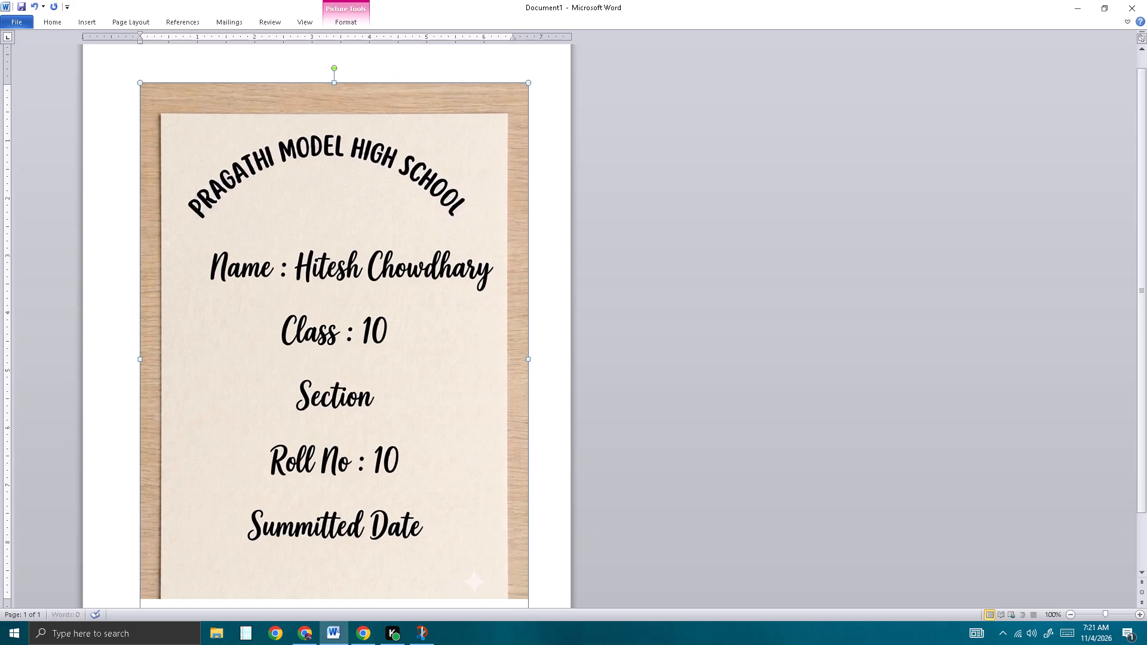
scroll(299, 401, down, 3)
right_drag(225, 417, 254, 391)
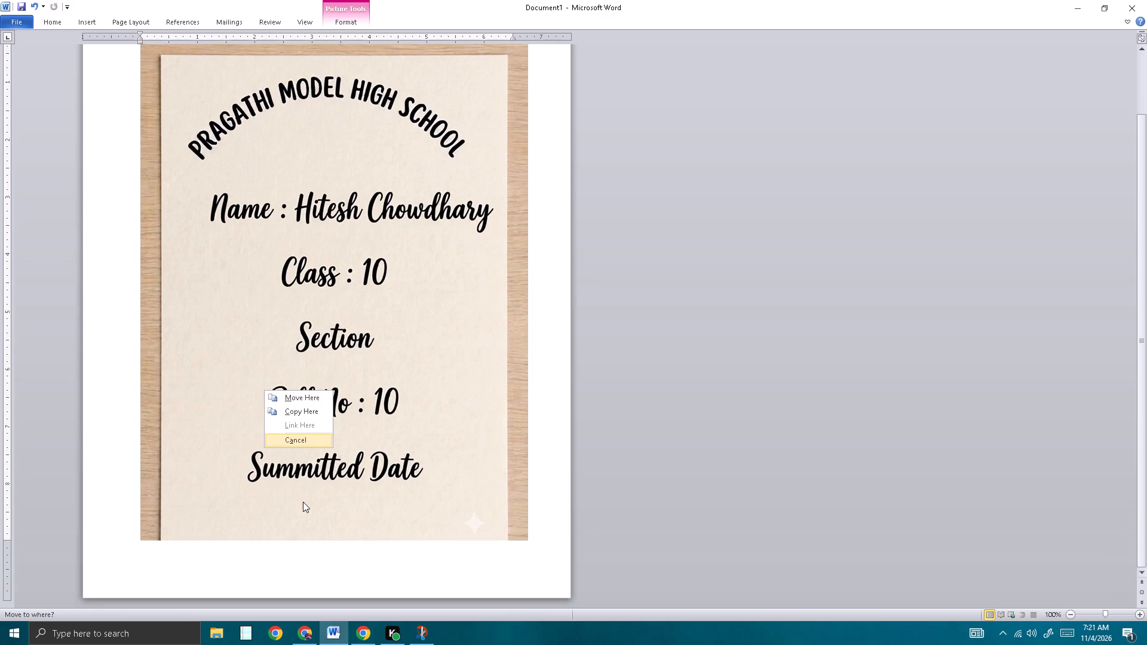
right_click(361, 385)
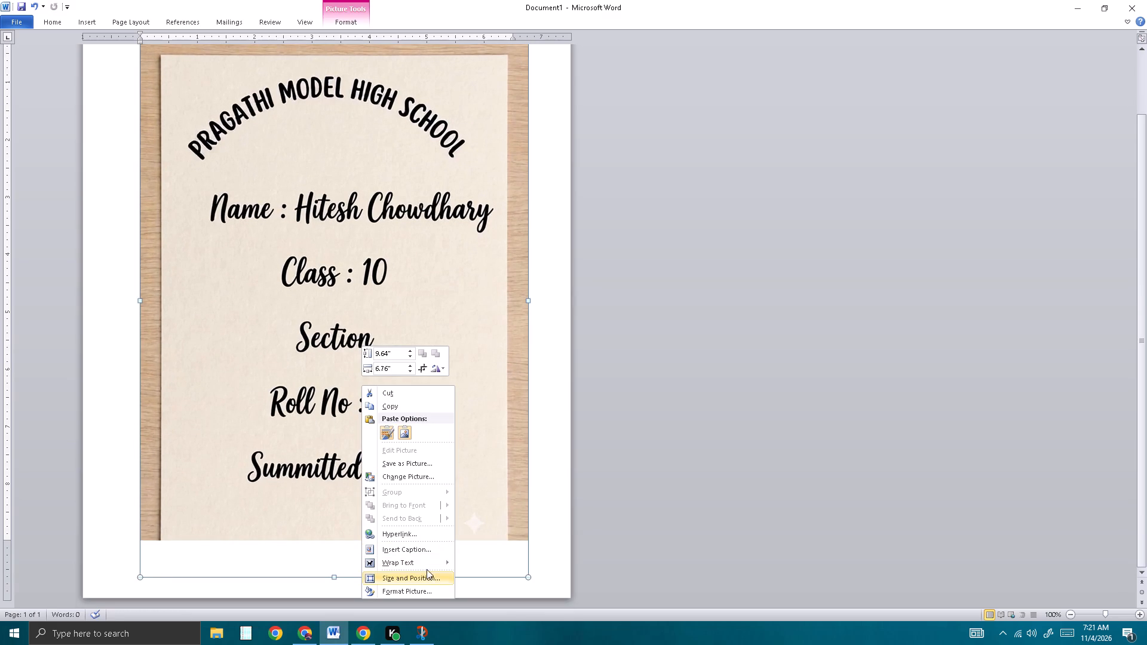
click(430, 563)
click(508, 584)
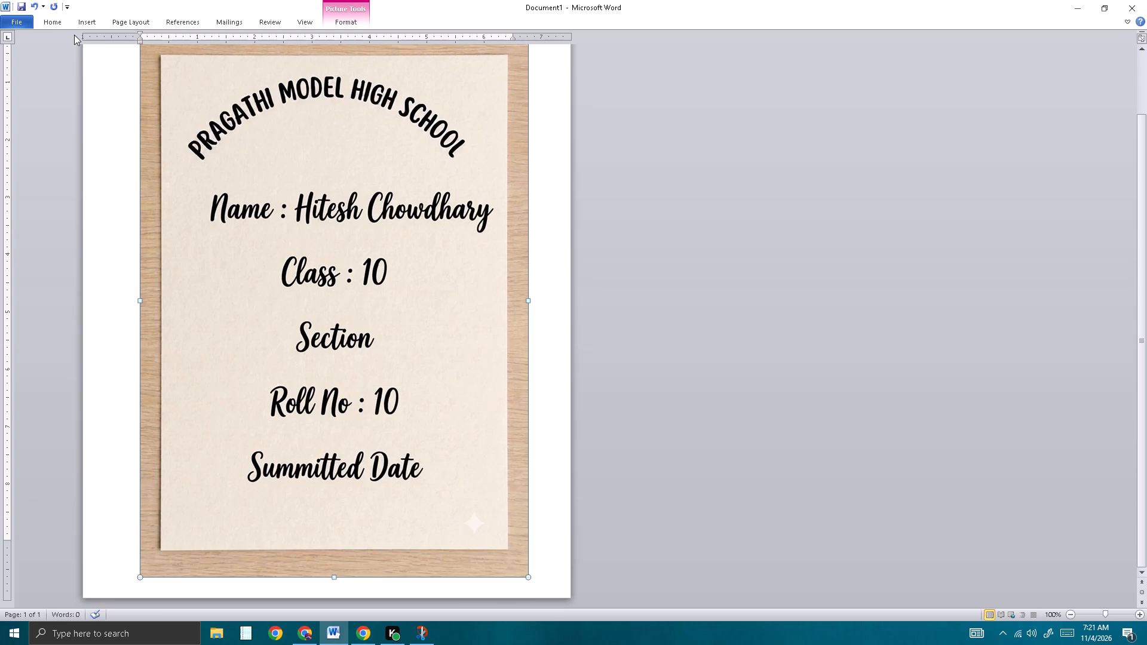
Print the page with the Pragathi Model High School cover picture.
key(ctrl+p)
key(Return)
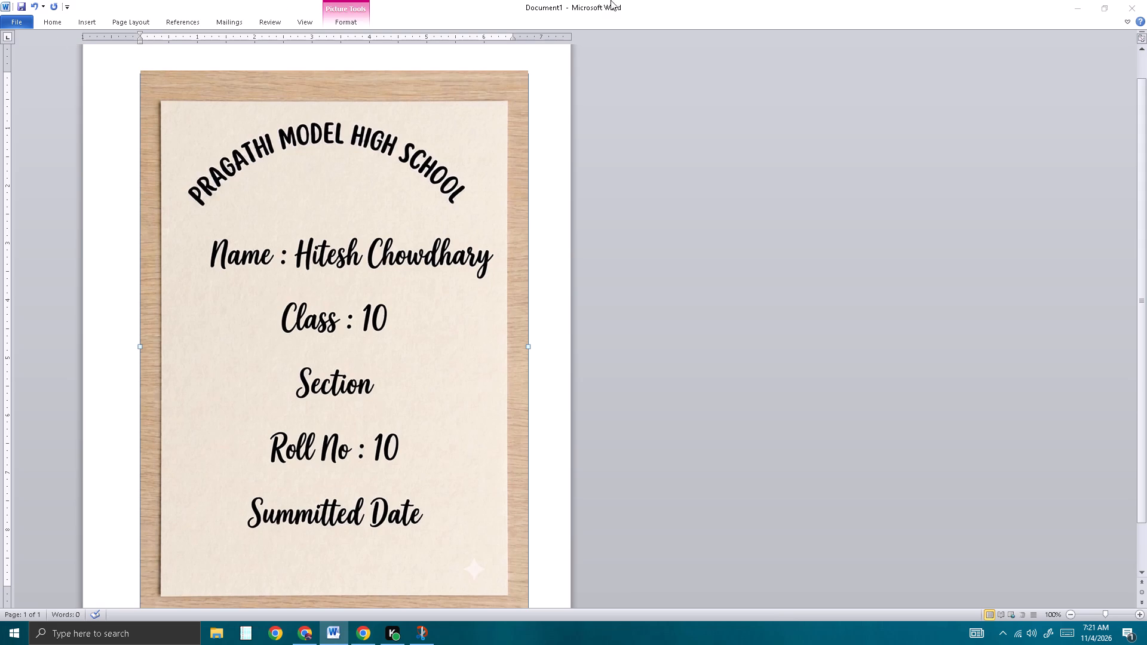
Undo all the edits in the document, back to the original blank page.
click(34, 4)
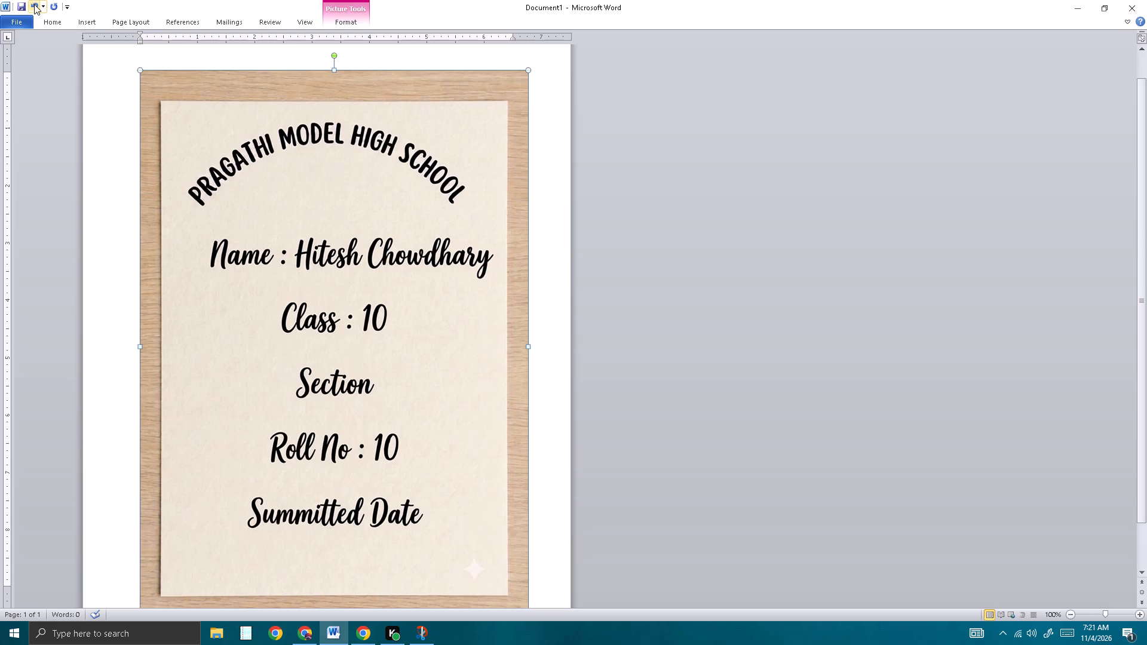
triple_click(34, 4)
triple_click(34, 4)
triple_click(34, 4)
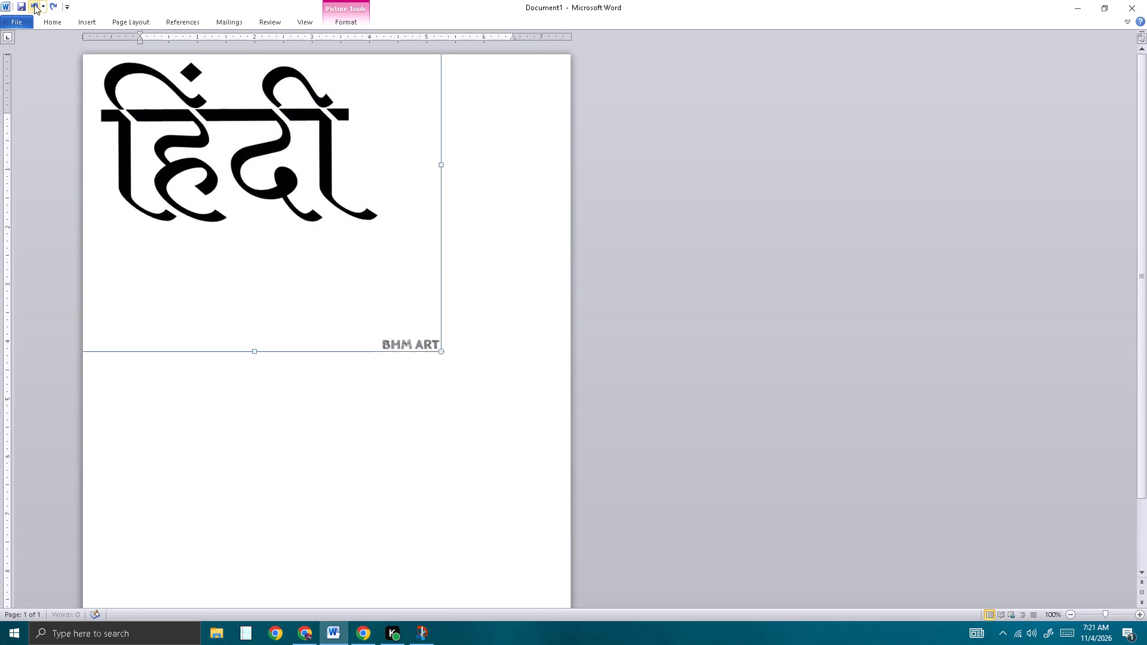
triple_click(34, 4)
triple_click(34, 4)
triple_click(34, 4)
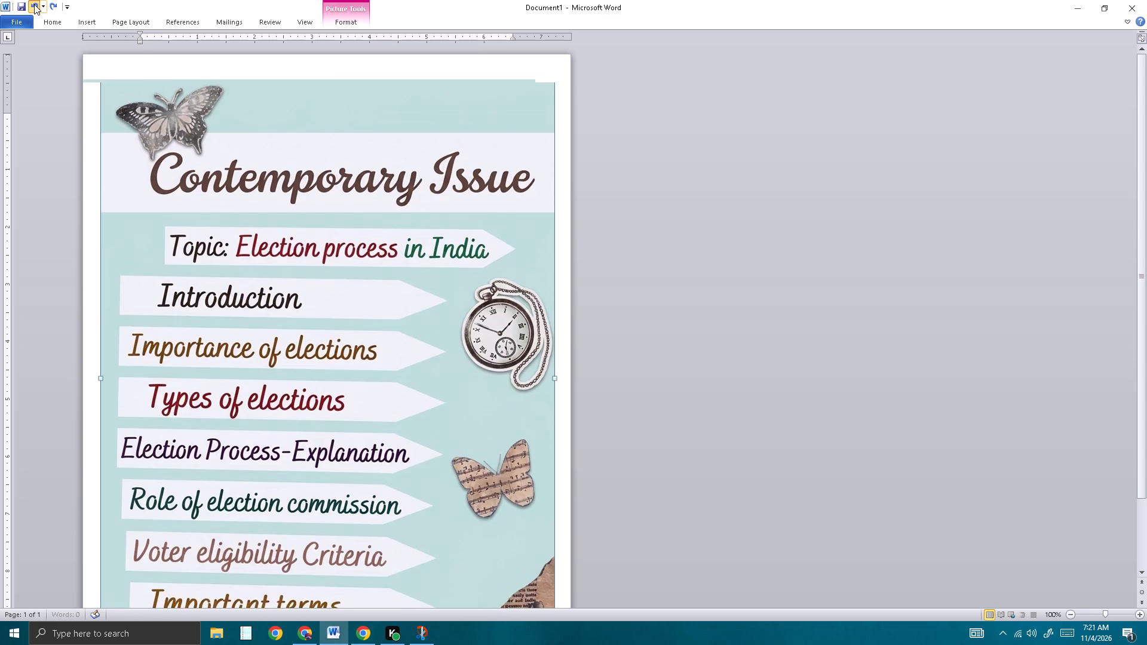
triple_click(34, 4)
click(34, 4)
click(34, 4)
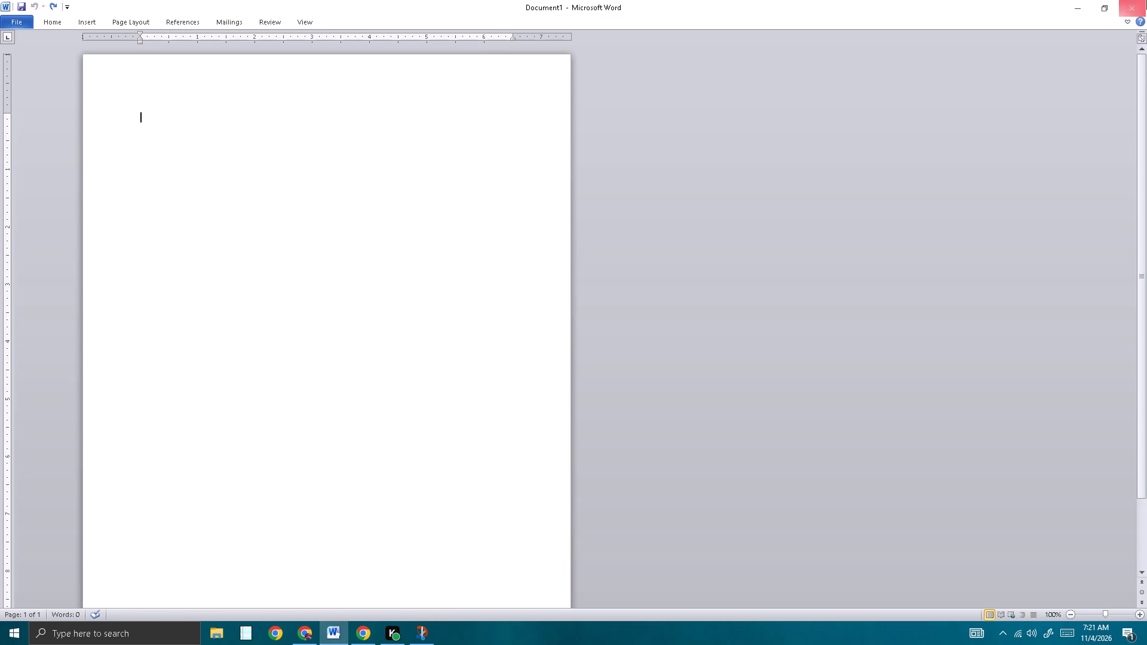
Close Word and keep the clipboard content available to other applications.
click(1146, 0)
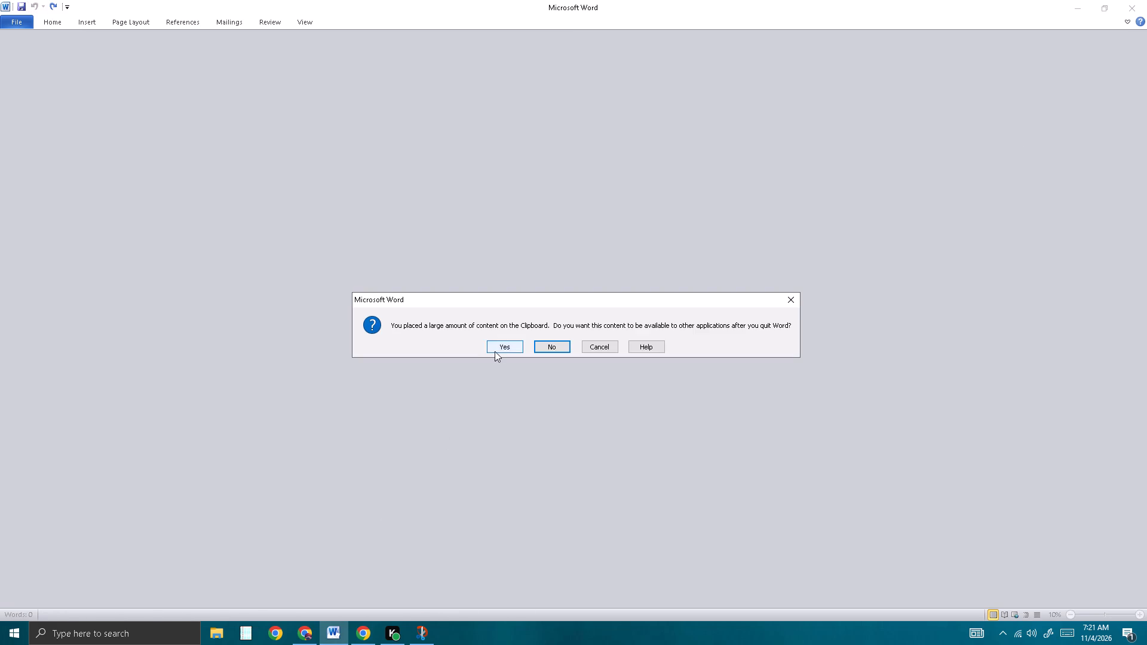
click(495, 351)
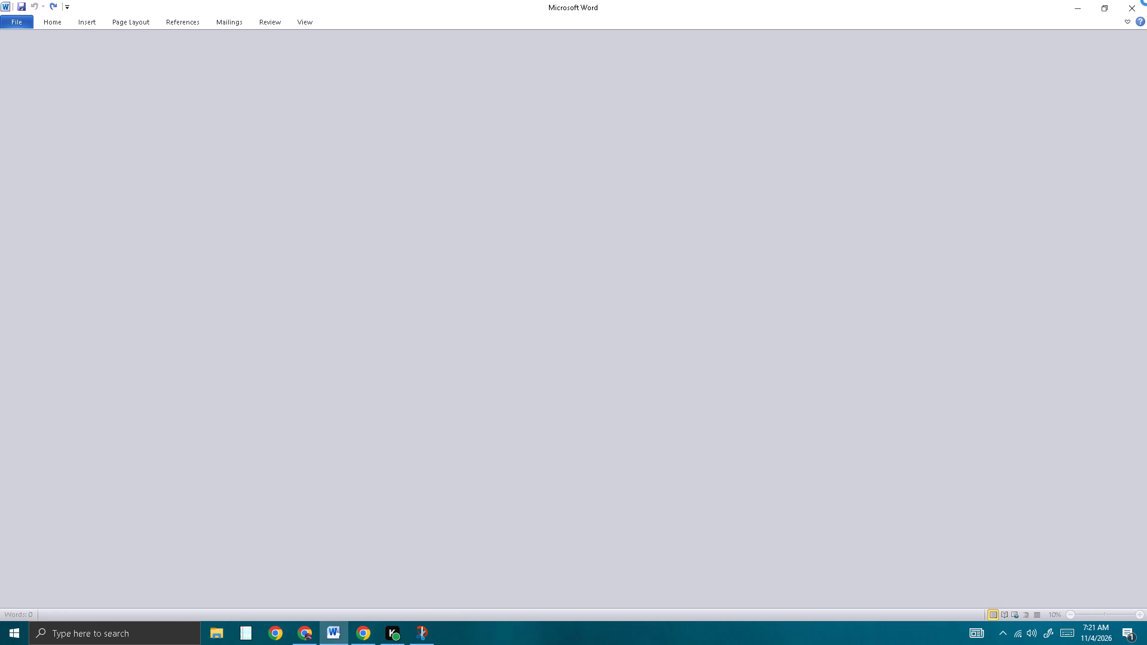